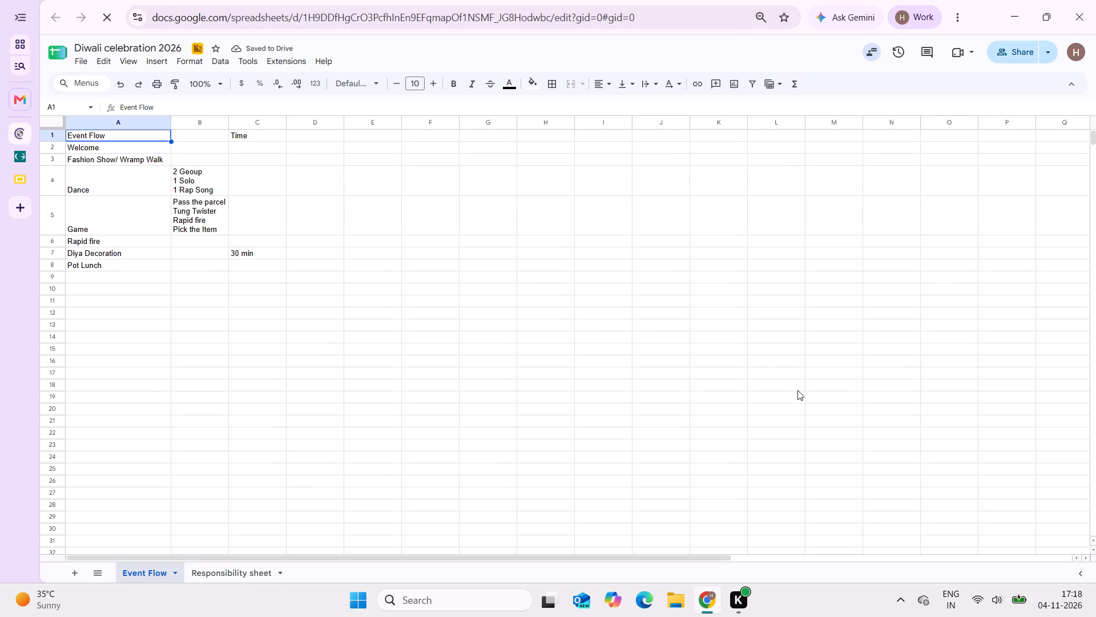
Switch from the Event Flow sheet to the Responsibility sheet to view its assigned roles.
scroll(797, 390, up, 4)
scroll(797, 298, up, 2)
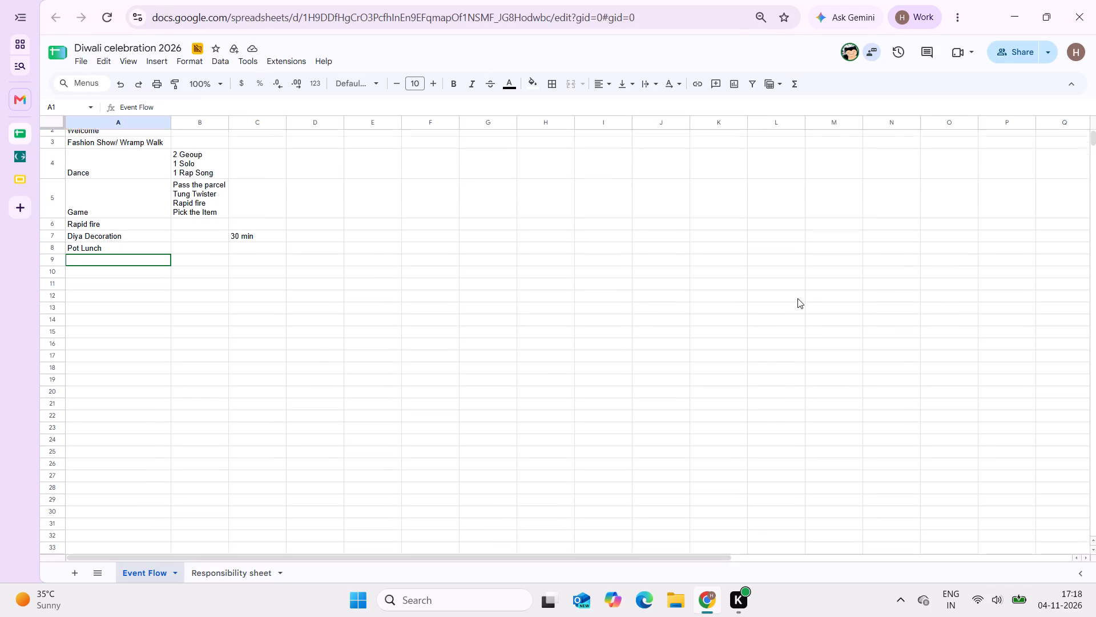
scroll(797, 298, up, 2)
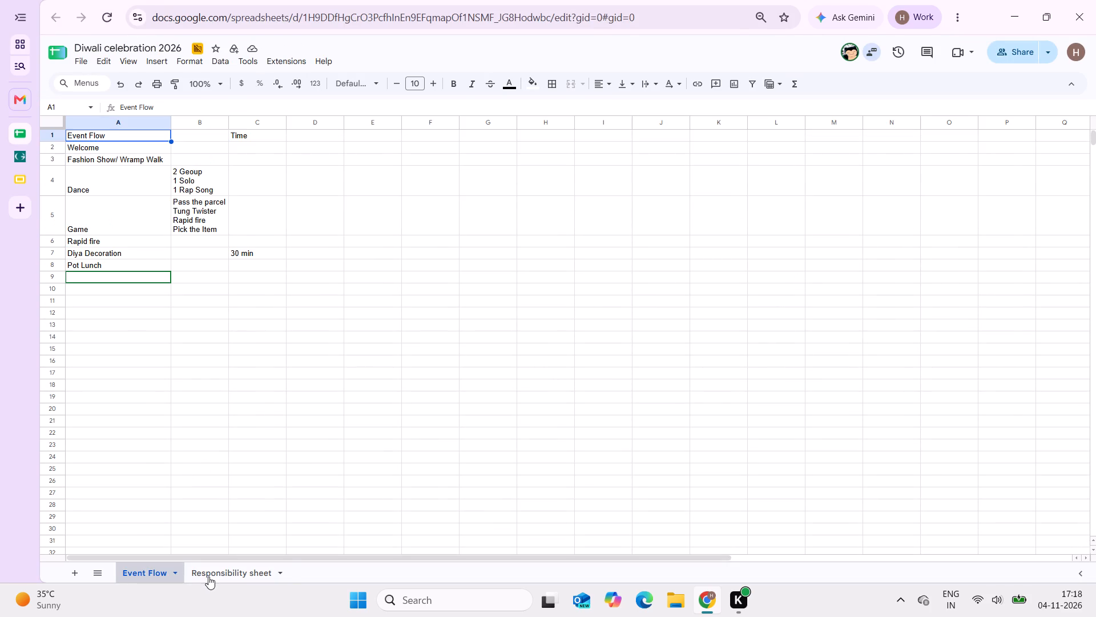
click(211, 577)
scroll(269, 286, up, 4)
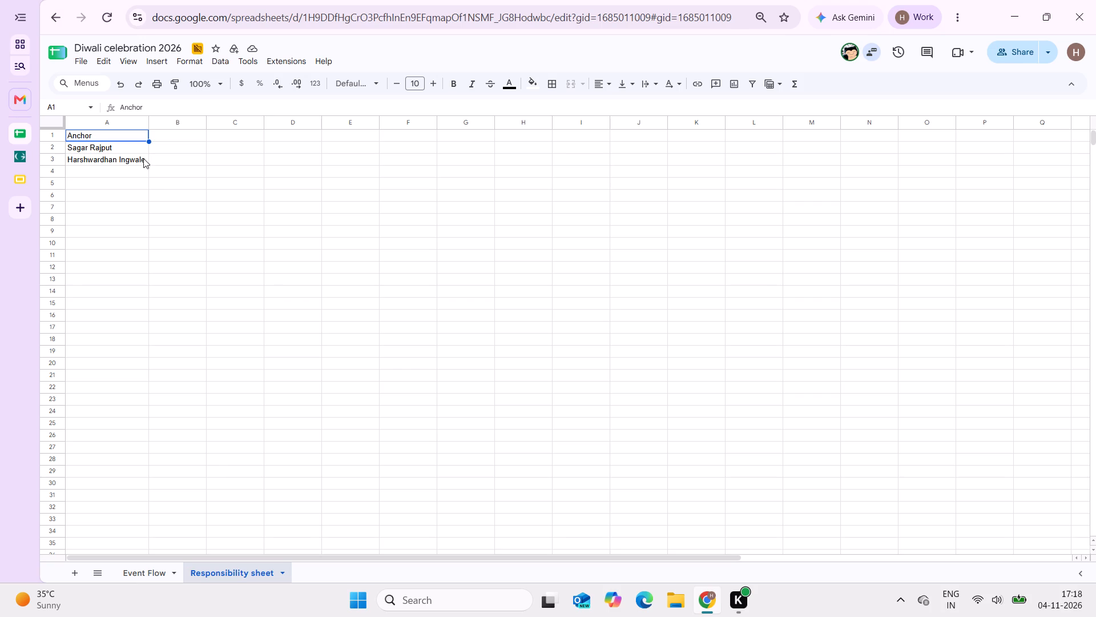
Clear the existing Anchor heading and the two names beneath it from cells A1:A3 of the Responsibility sheet.
drag(139, 136, 143, 163)
key(BackSpace)
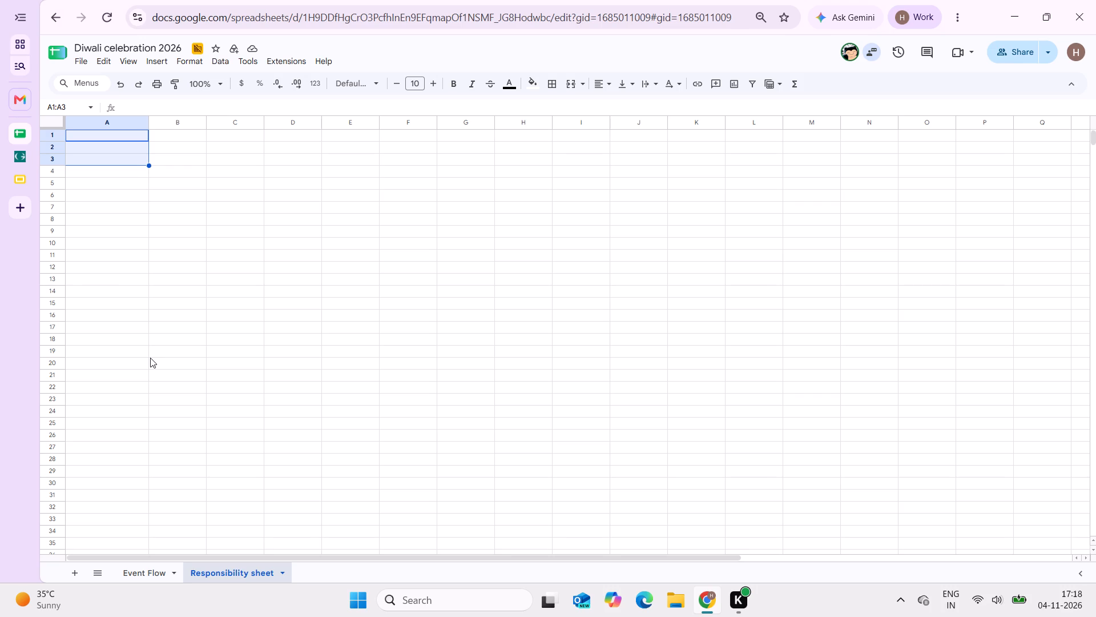
click(215, 251)
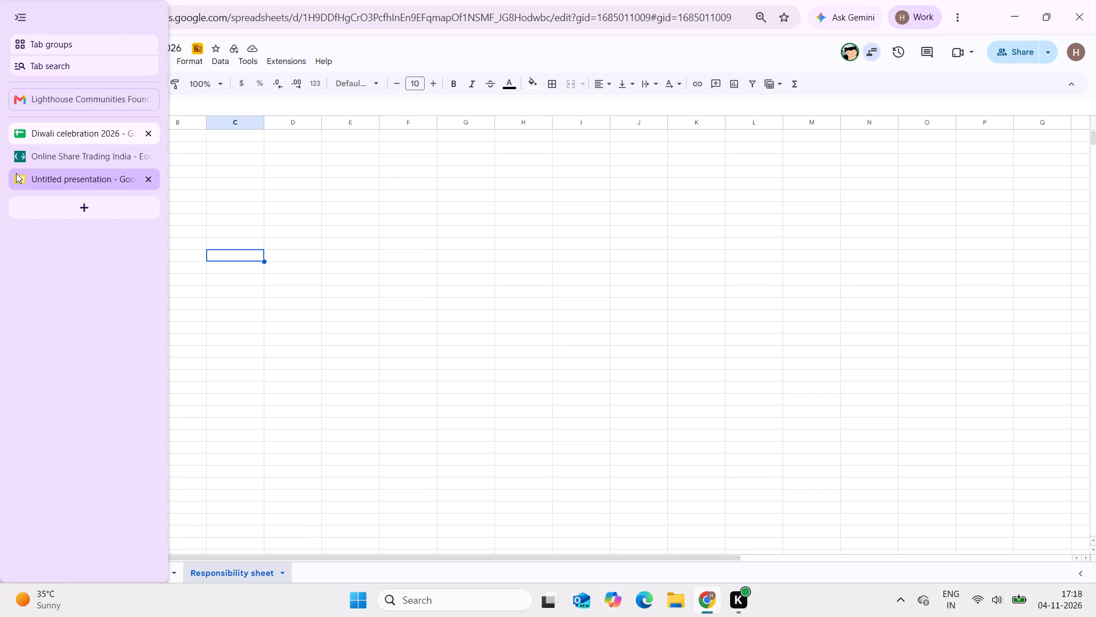
Find and open the Alumni Meet March 2026 spreadsheet from the recent Drive files.
click(22, 139)
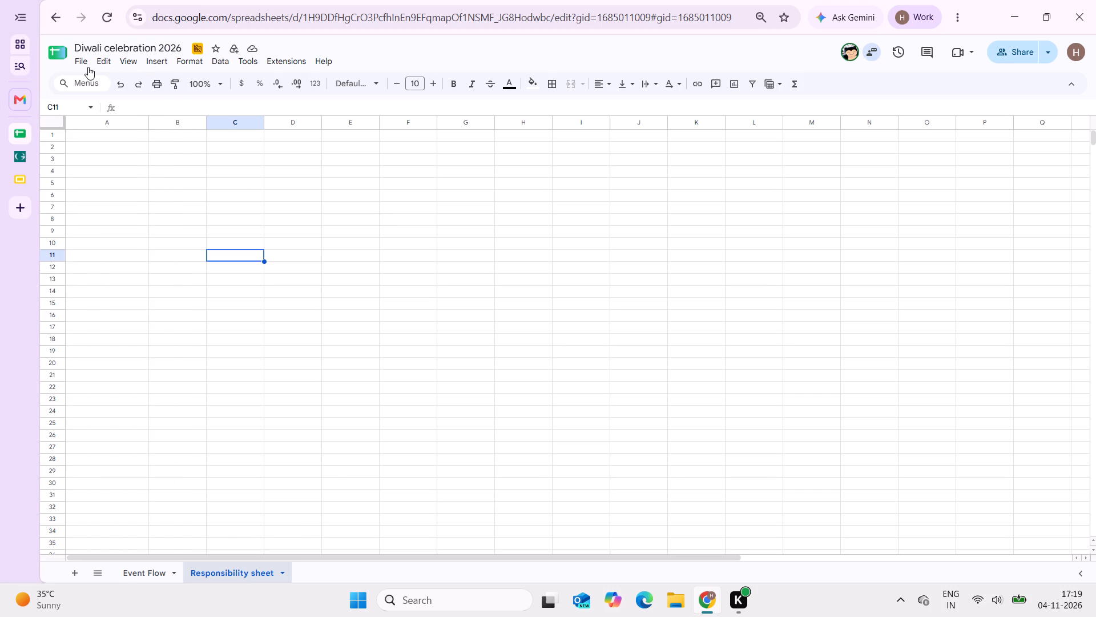
click(80, 66)
click(101, 103)
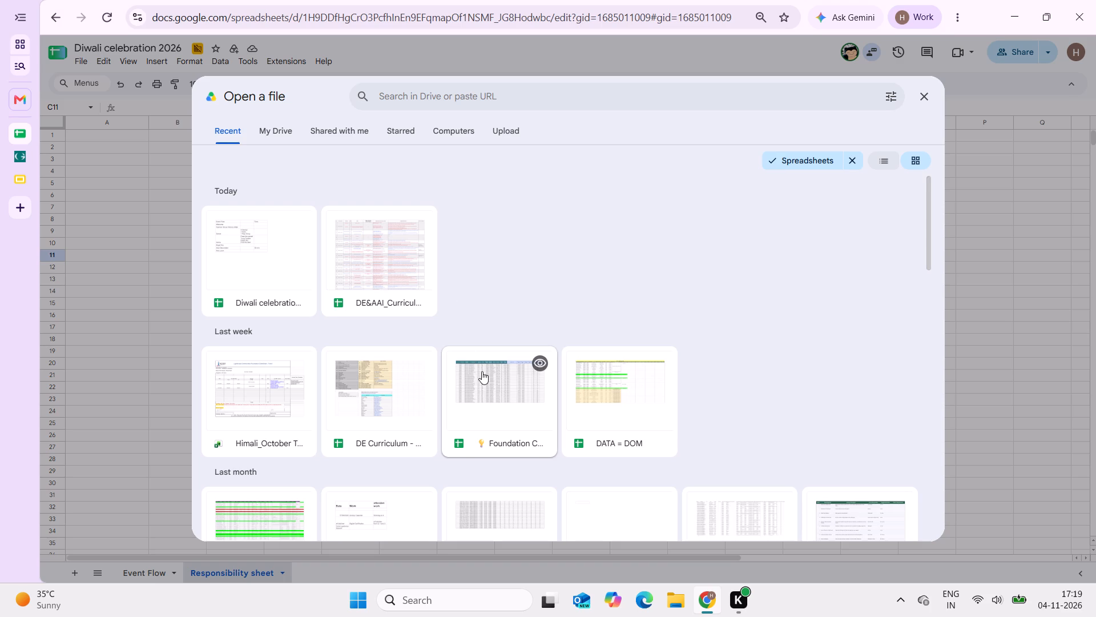
scroll(486, 380, down, 3)
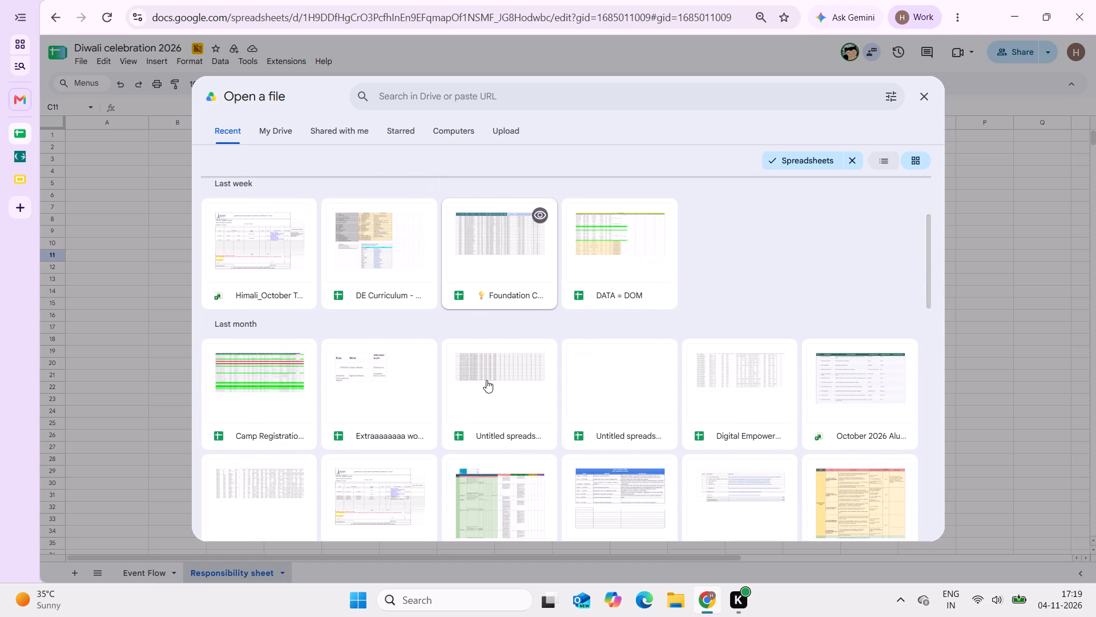
scroll(674, 406, down, 1)
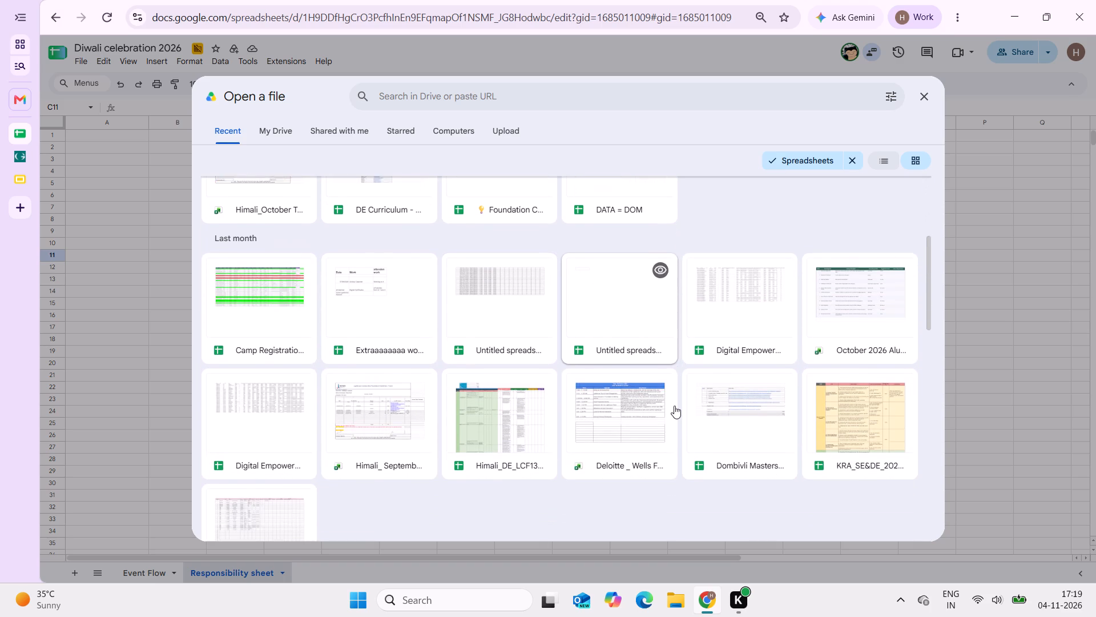
scroll(674, 406, down, 1)
scroll(482, 515, down, 2)
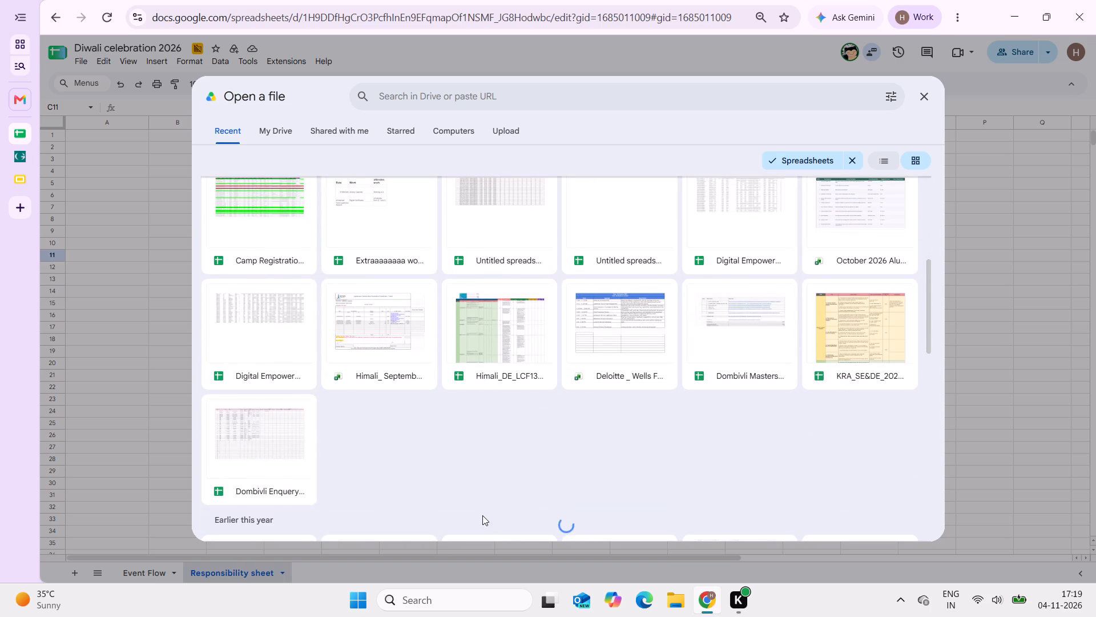
scroll(482, 515, down, 1)
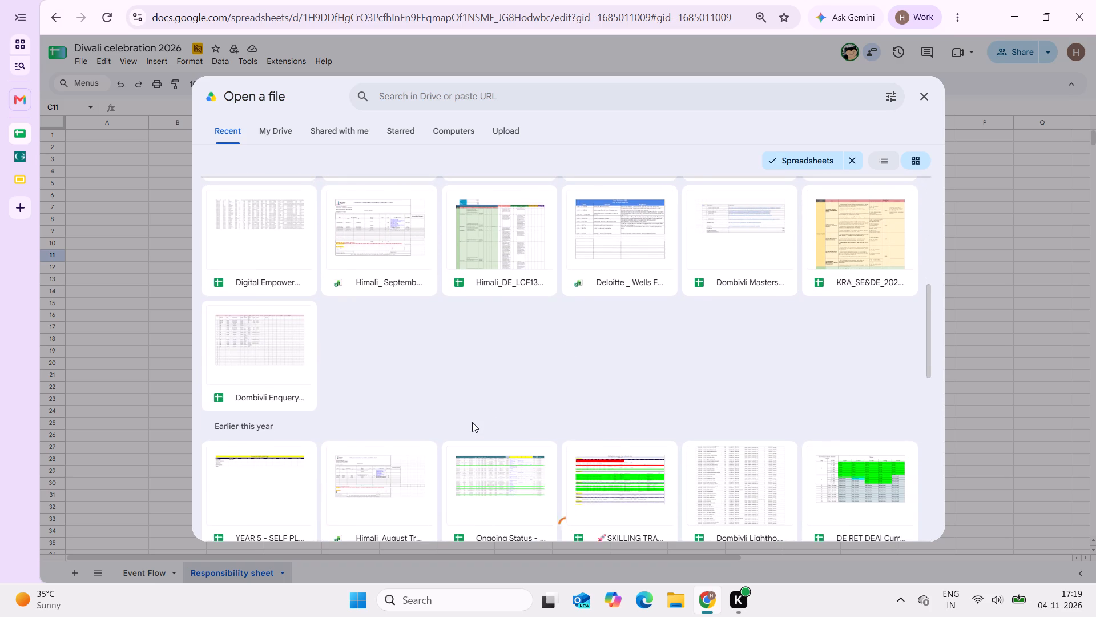
scroll(472, 422, down, 3)
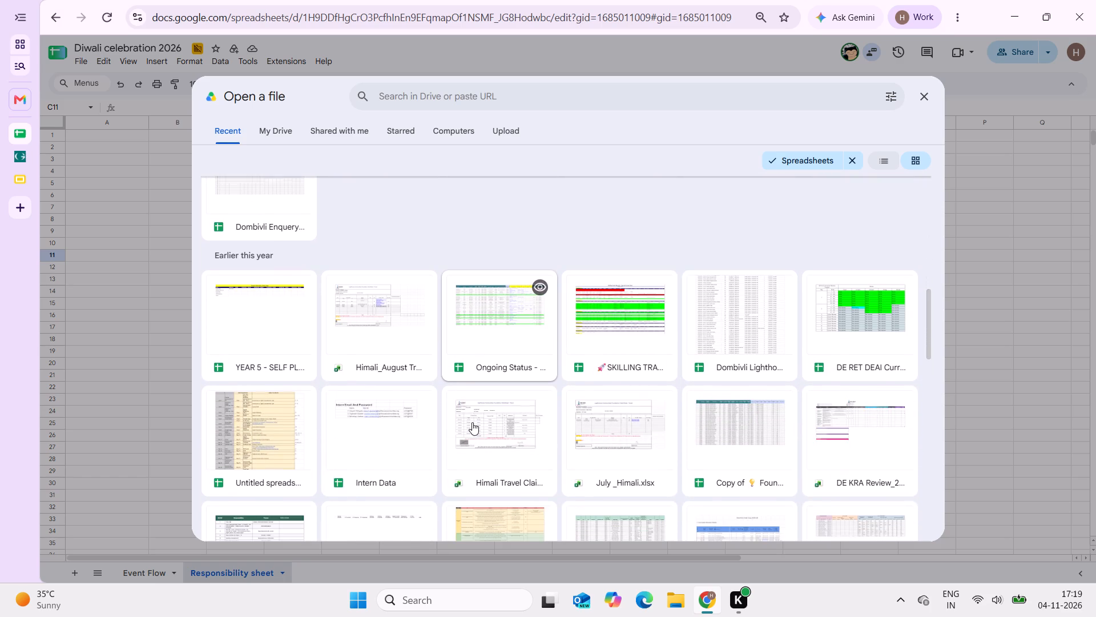
scroll(472, 422, down, 2)
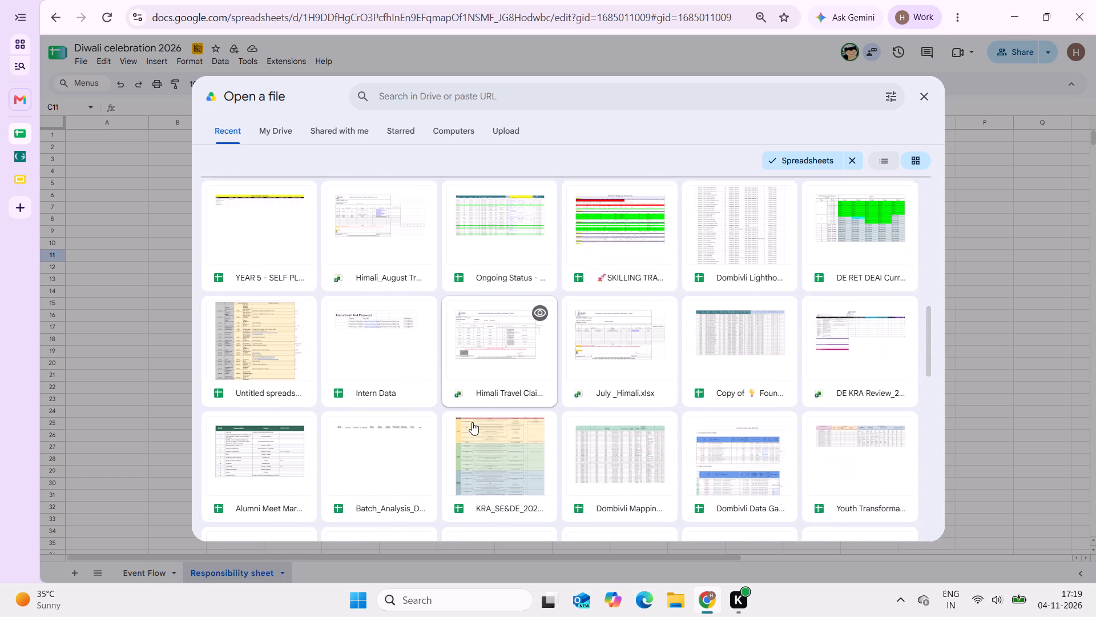
scroll(472, 422, down, 1)
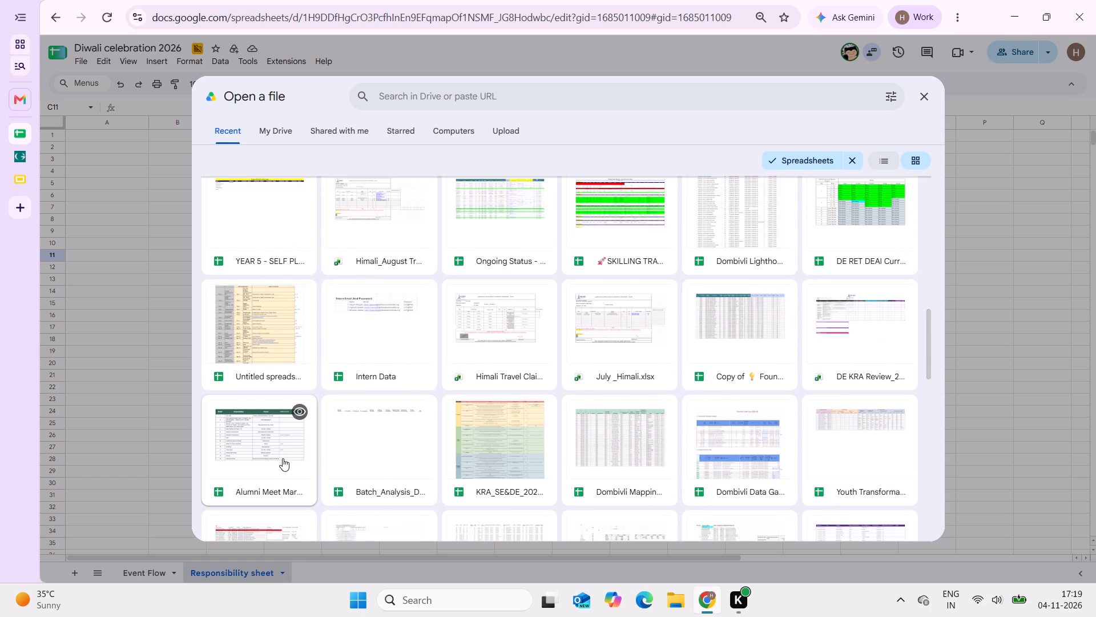
double_click(283, 458)
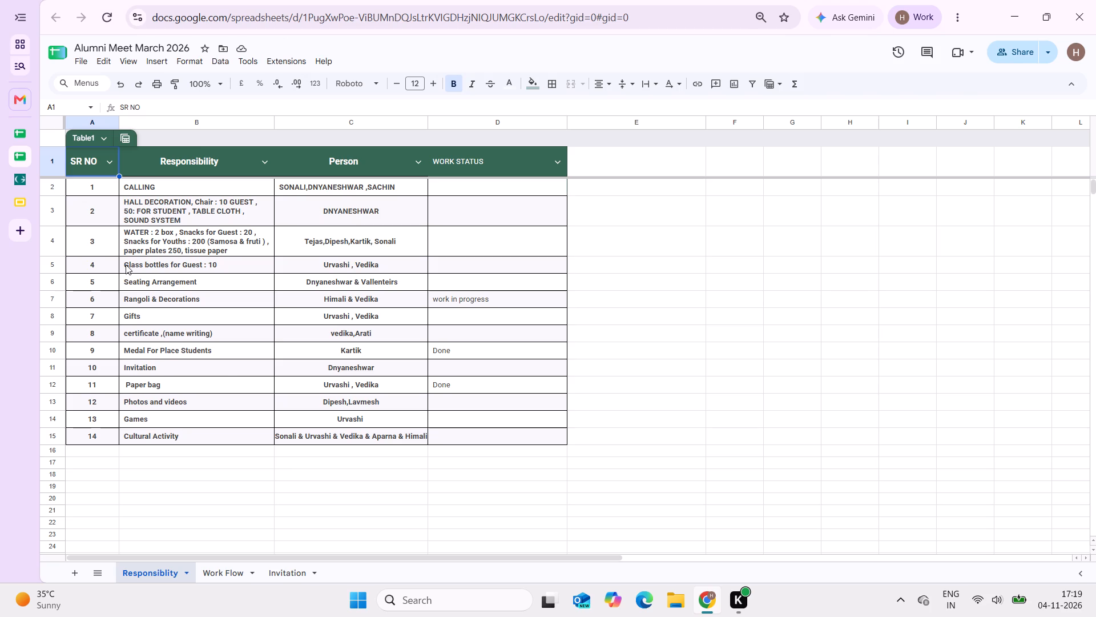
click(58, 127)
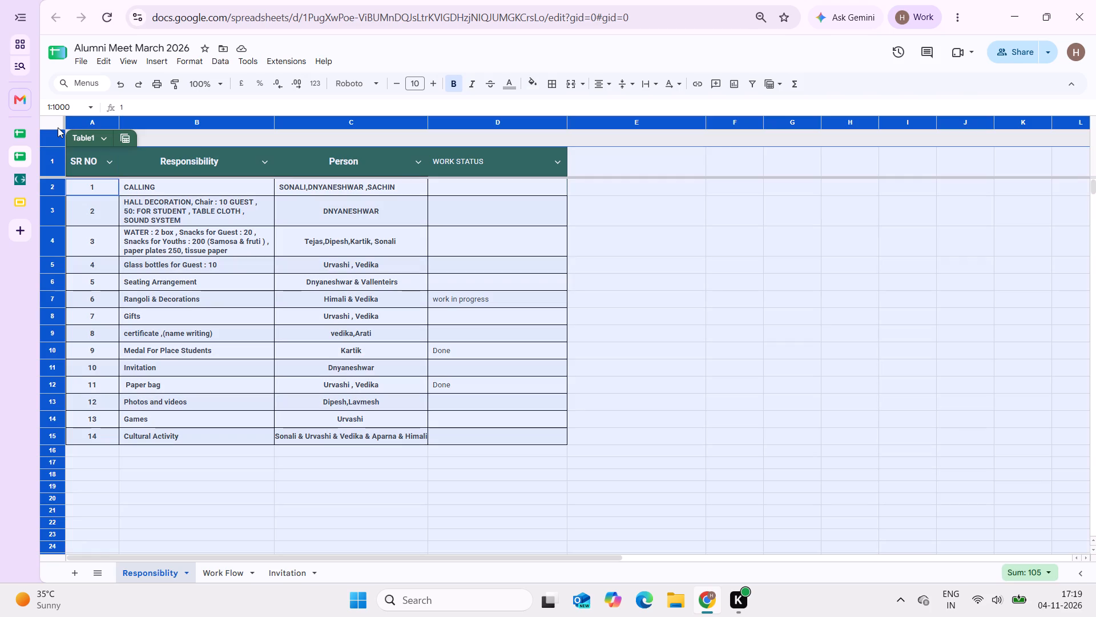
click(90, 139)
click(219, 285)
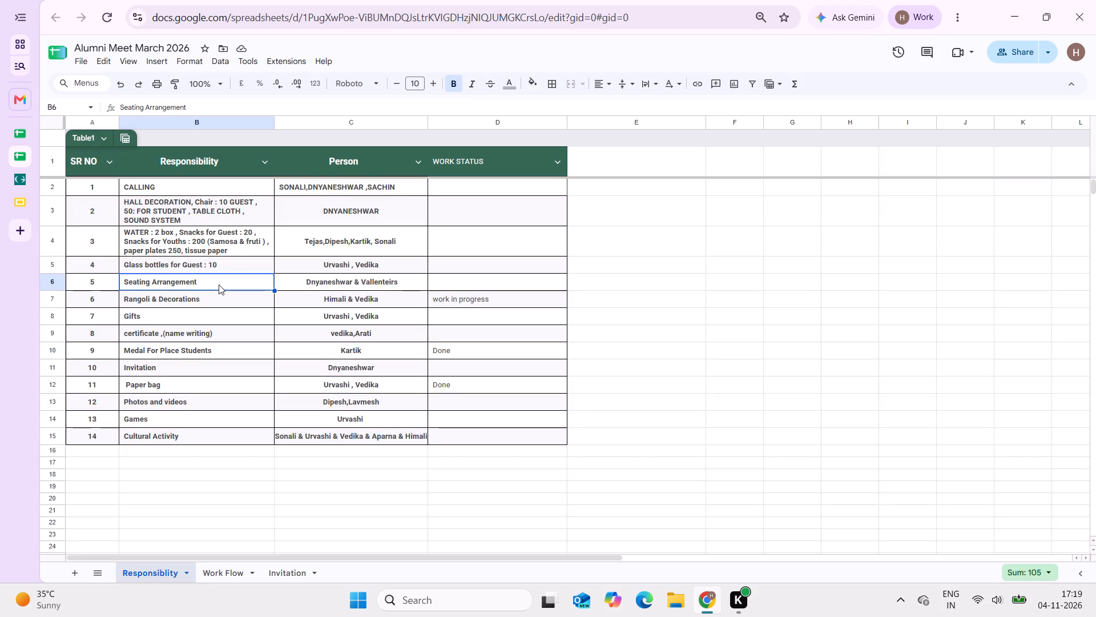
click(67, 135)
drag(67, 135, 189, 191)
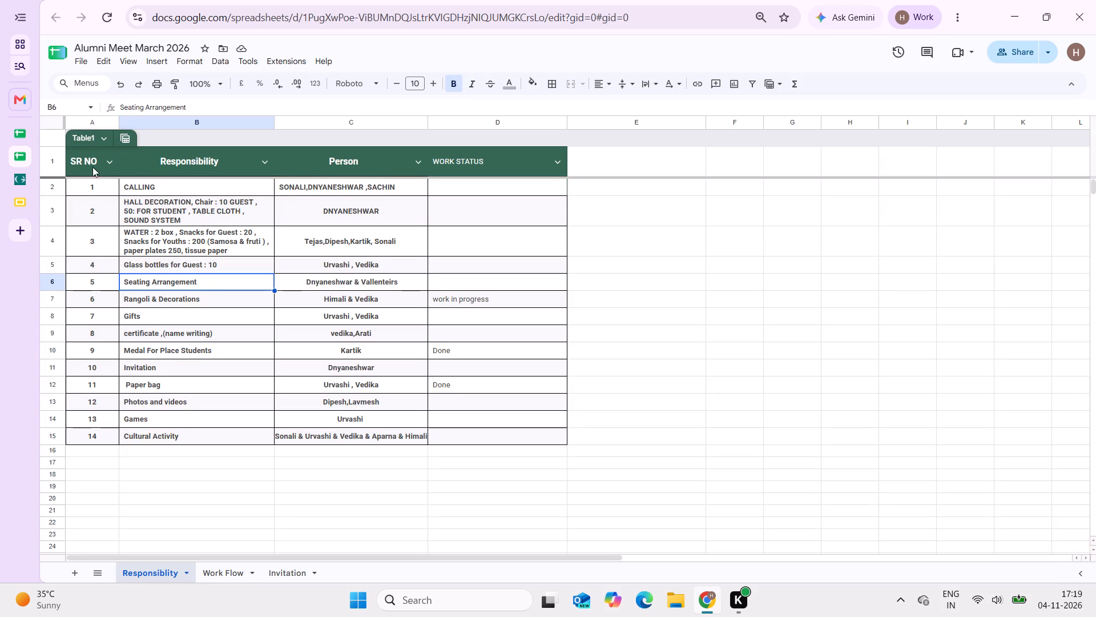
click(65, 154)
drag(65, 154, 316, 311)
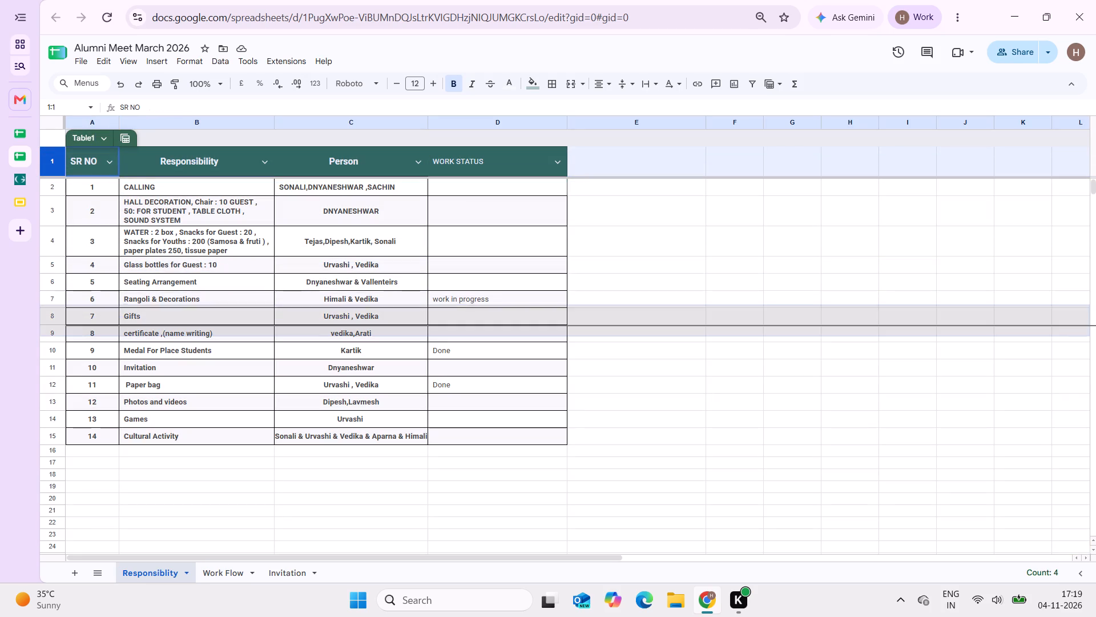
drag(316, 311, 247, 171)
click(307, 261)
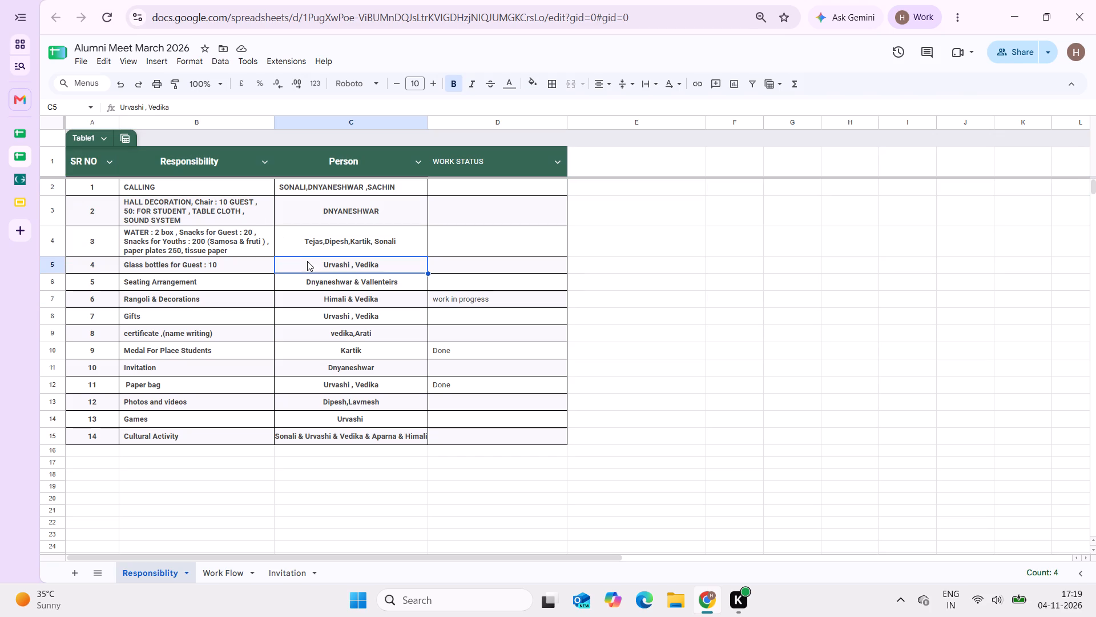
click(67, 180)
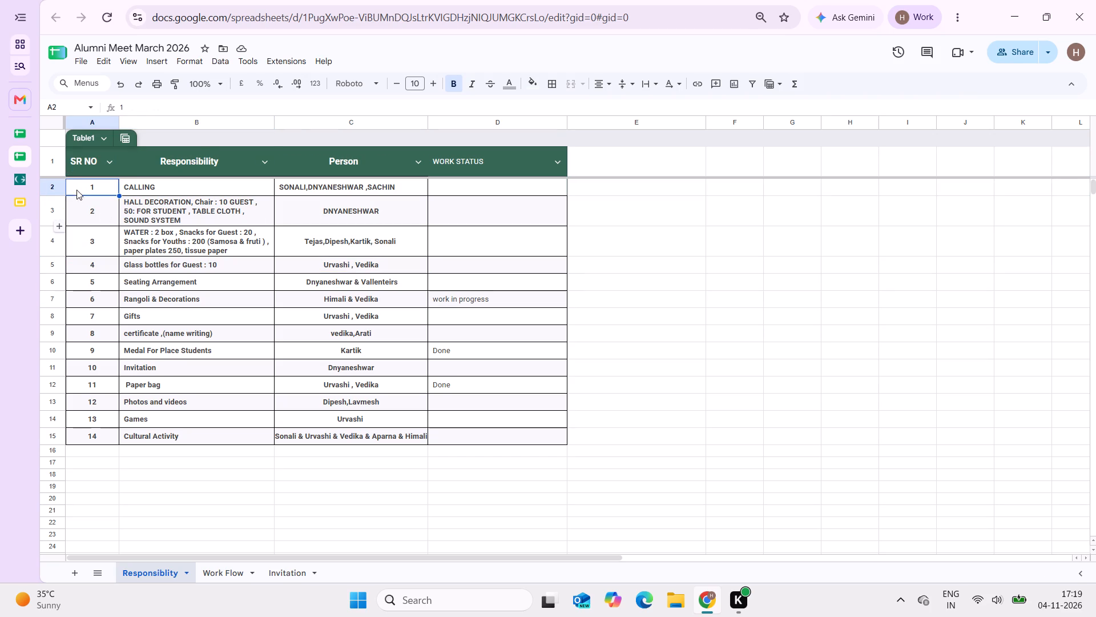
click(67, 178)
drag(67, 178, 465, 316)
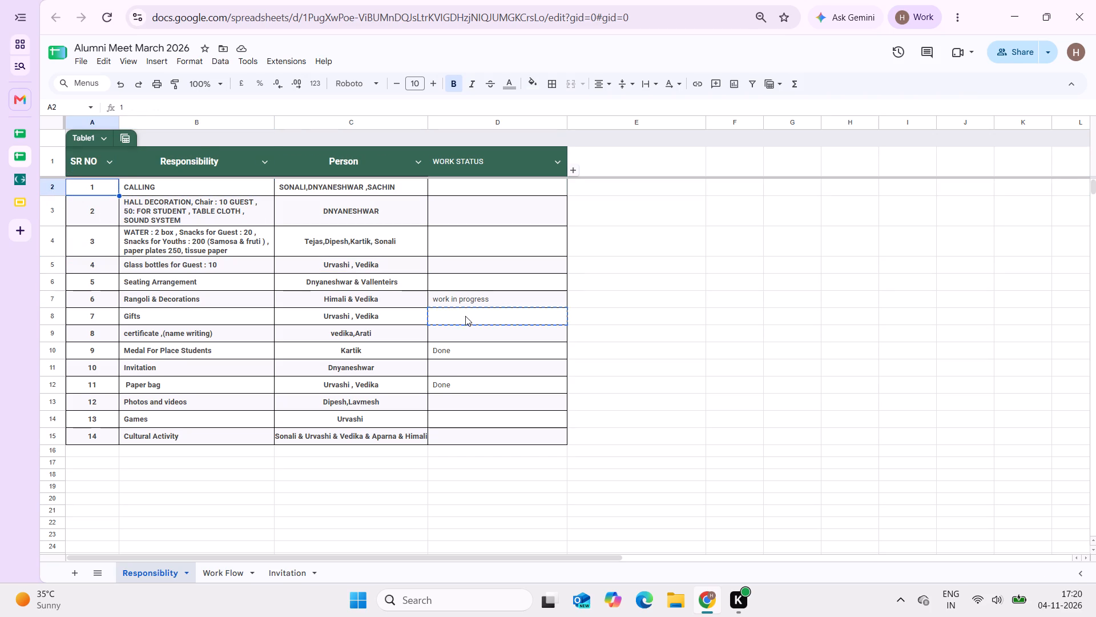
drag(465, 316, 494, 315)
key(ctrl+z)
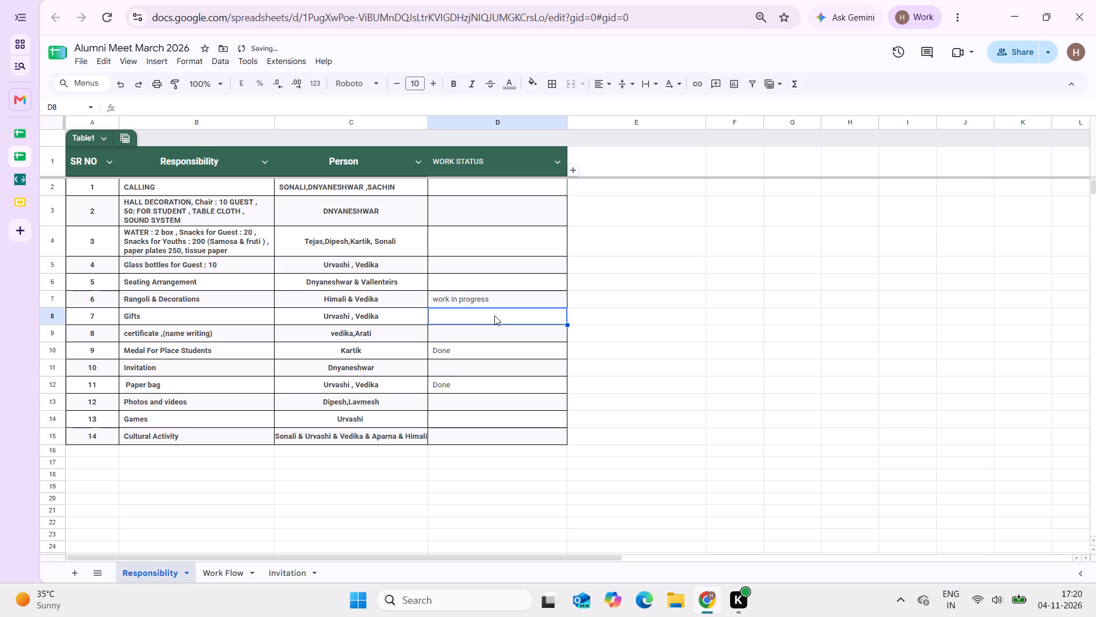
Copy the entire responsibility table A1:D15 and paste it at cell A1 of Diwali celebration 2026's Responsibility sheet.
key(ctrl+a)
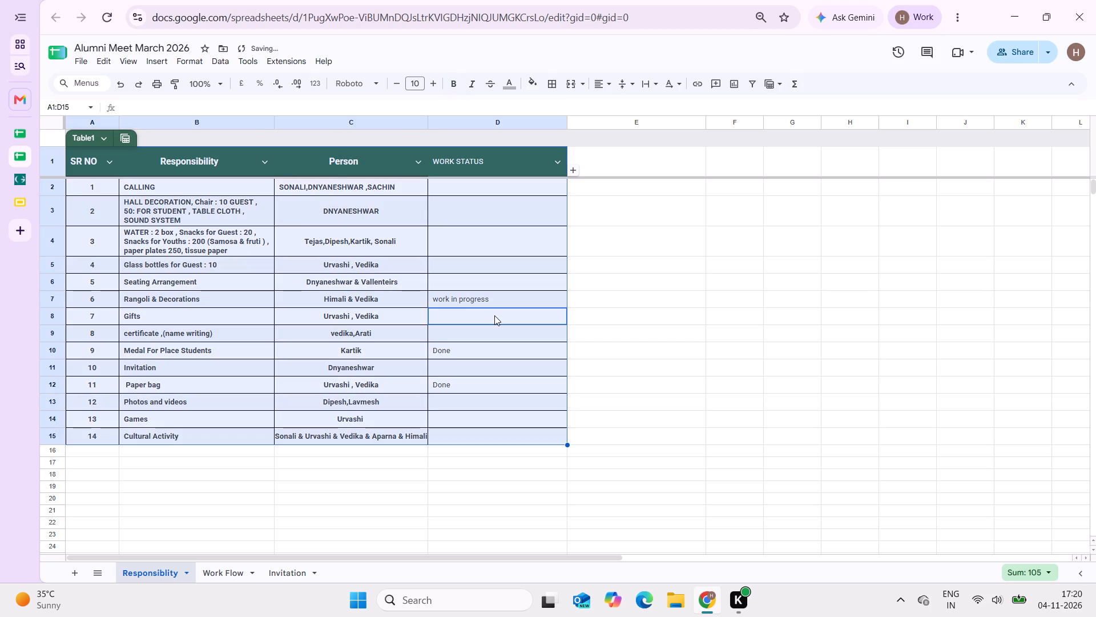
key(ctrl+c)
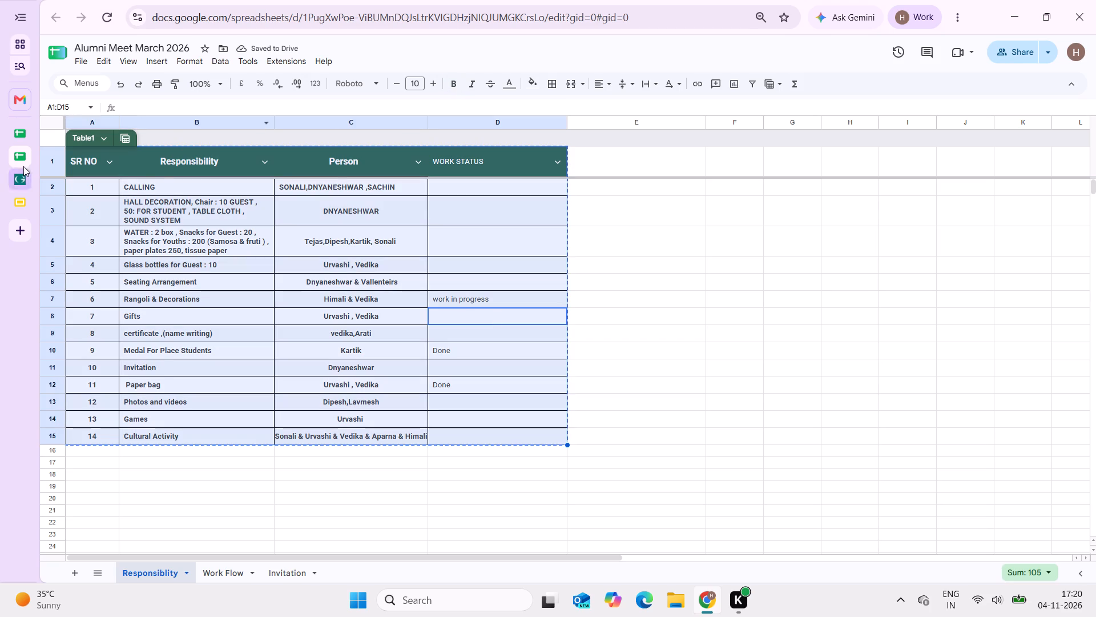
click(24, 139)
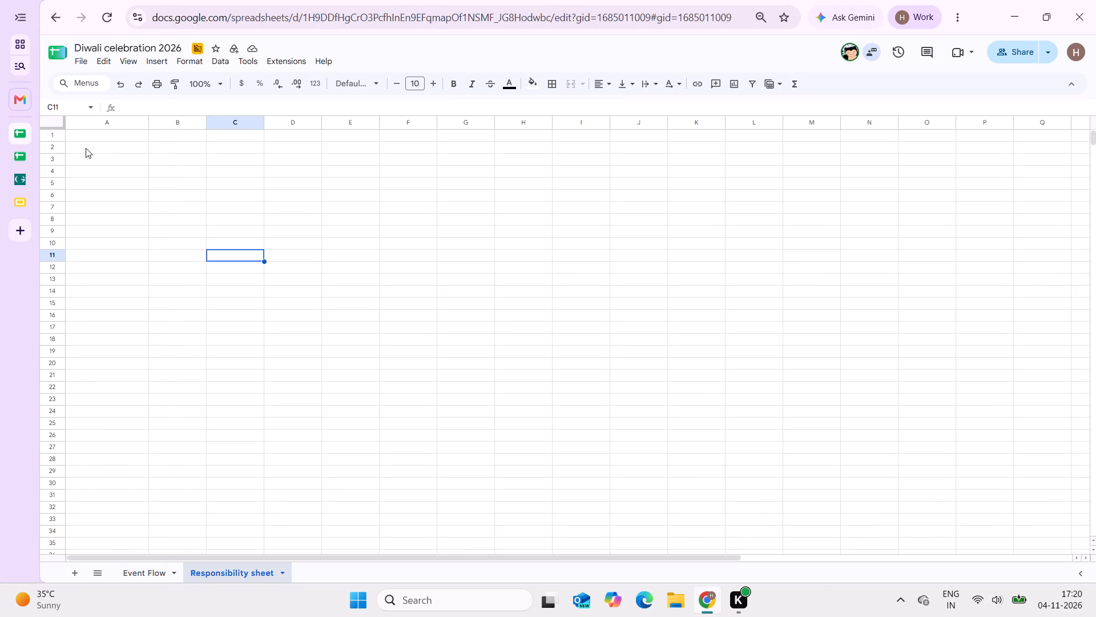
click(74, 137)
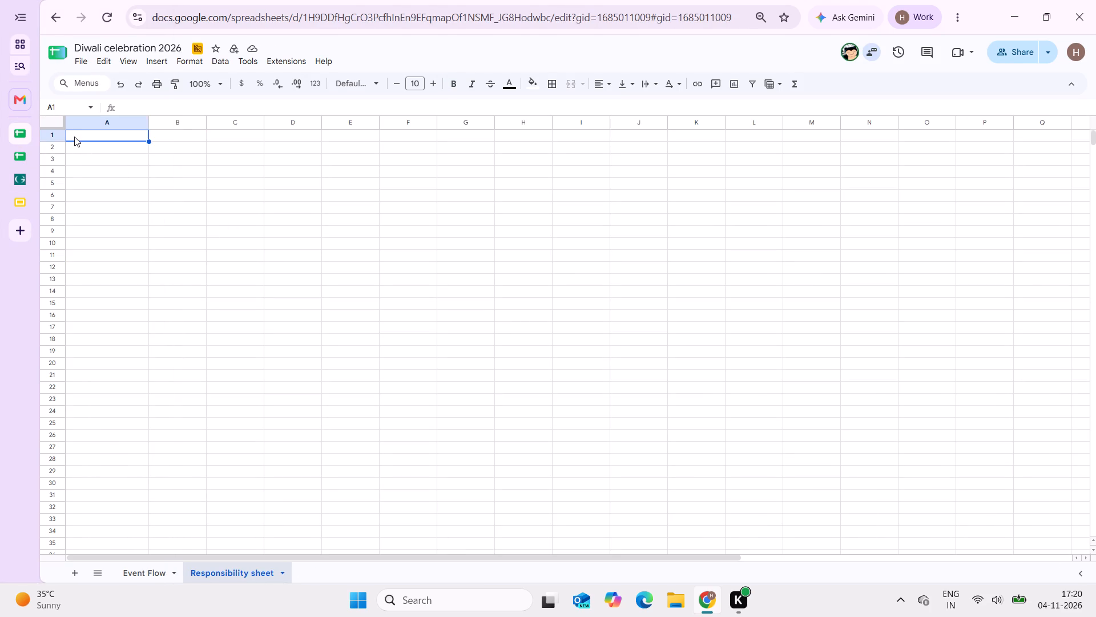
key(ctrl+v)
click(360, 286)
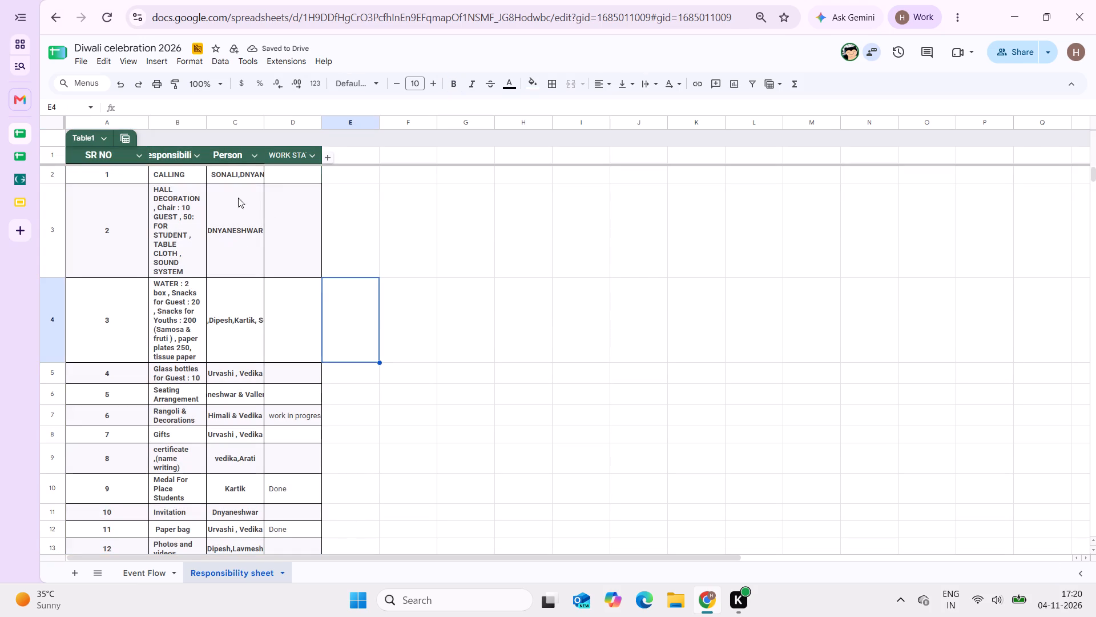
Narrow the SR NO column so it just fits its header and serial numbers.
click(180, 246)
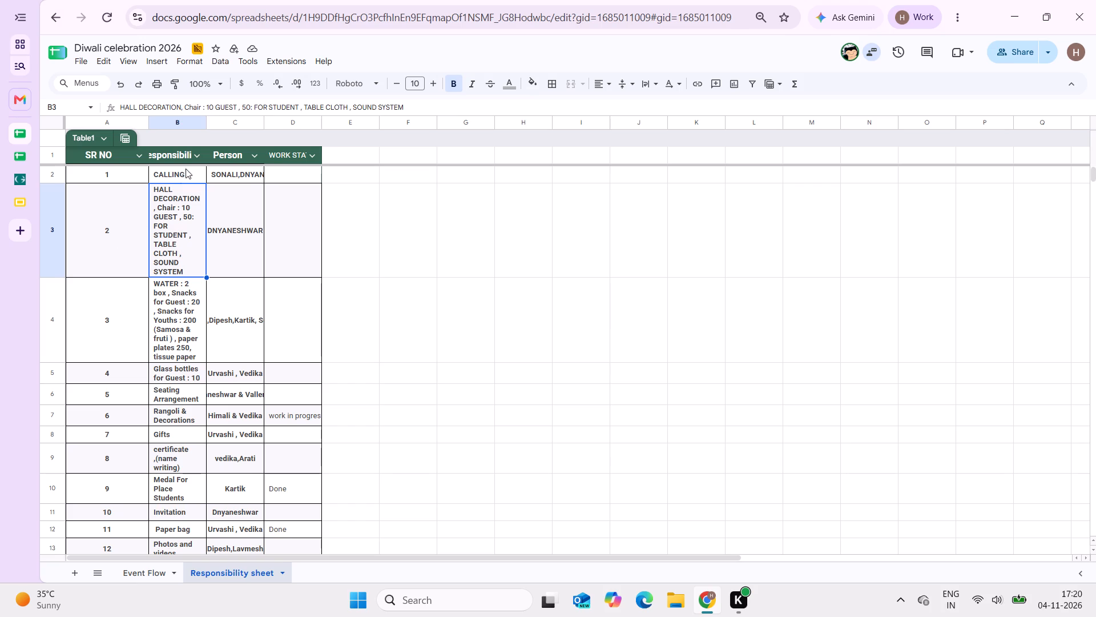
click(124, 121)
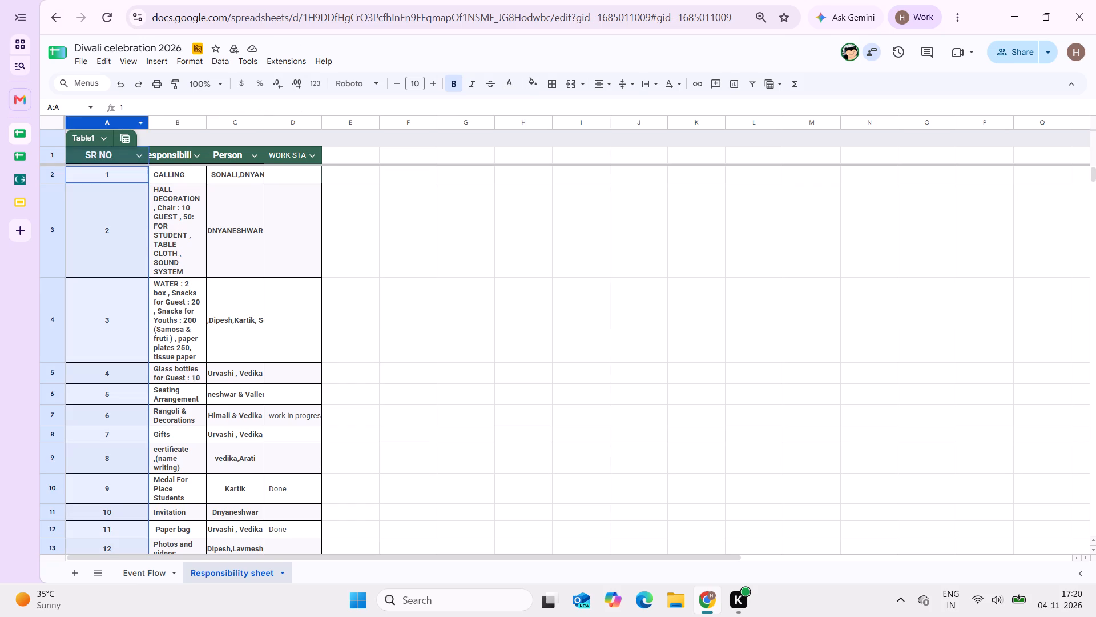
drag(148, 123, 272, 121)
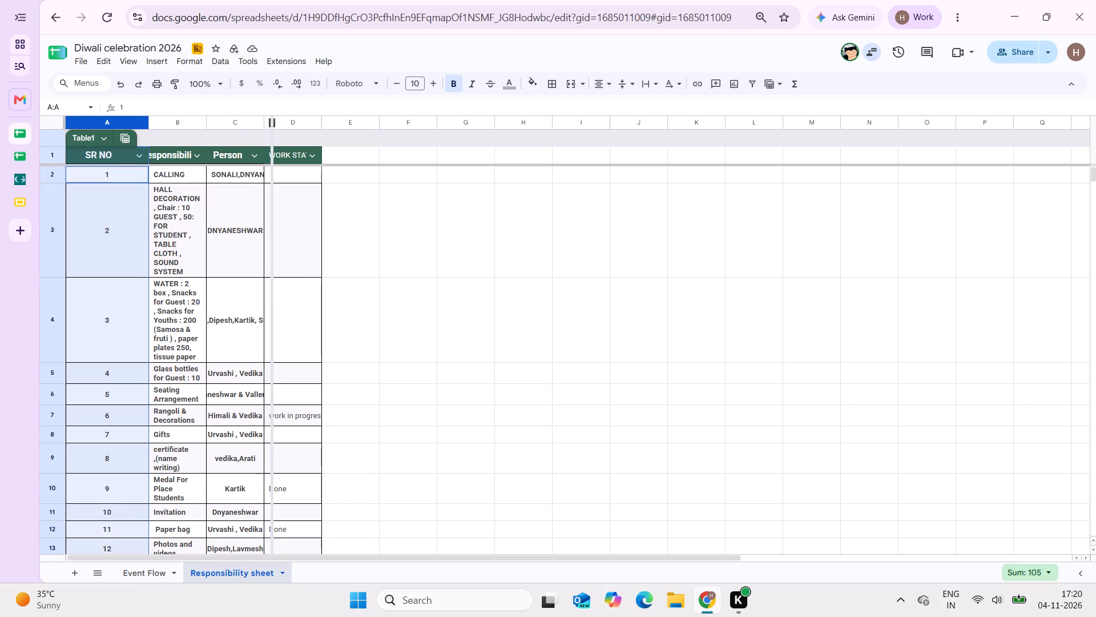
drag(272, 121, 271, 121)
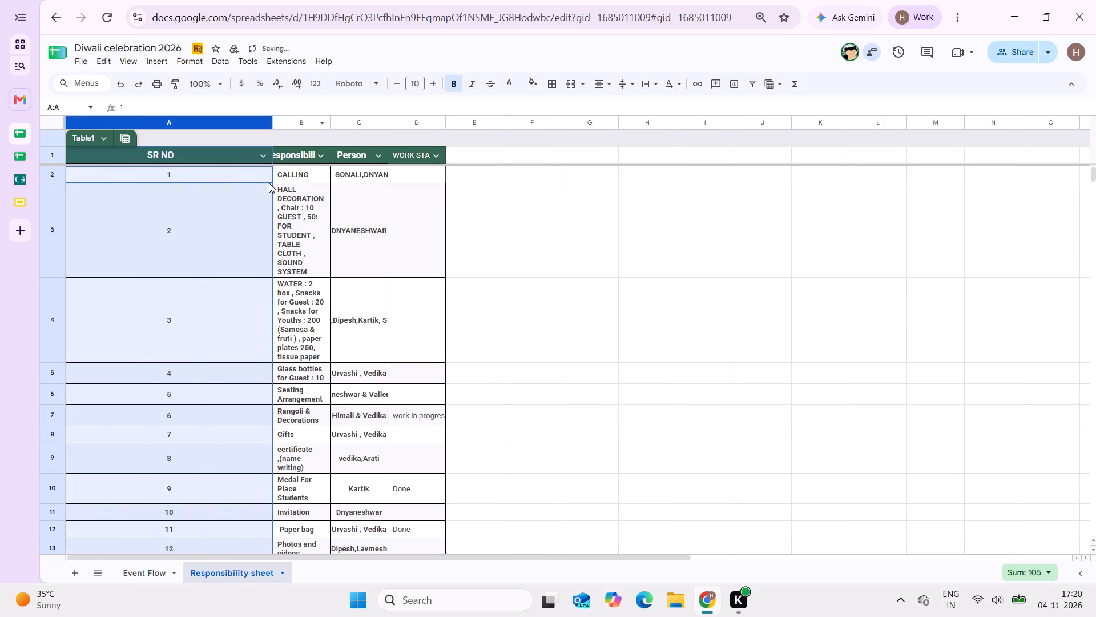
click(231, 122)
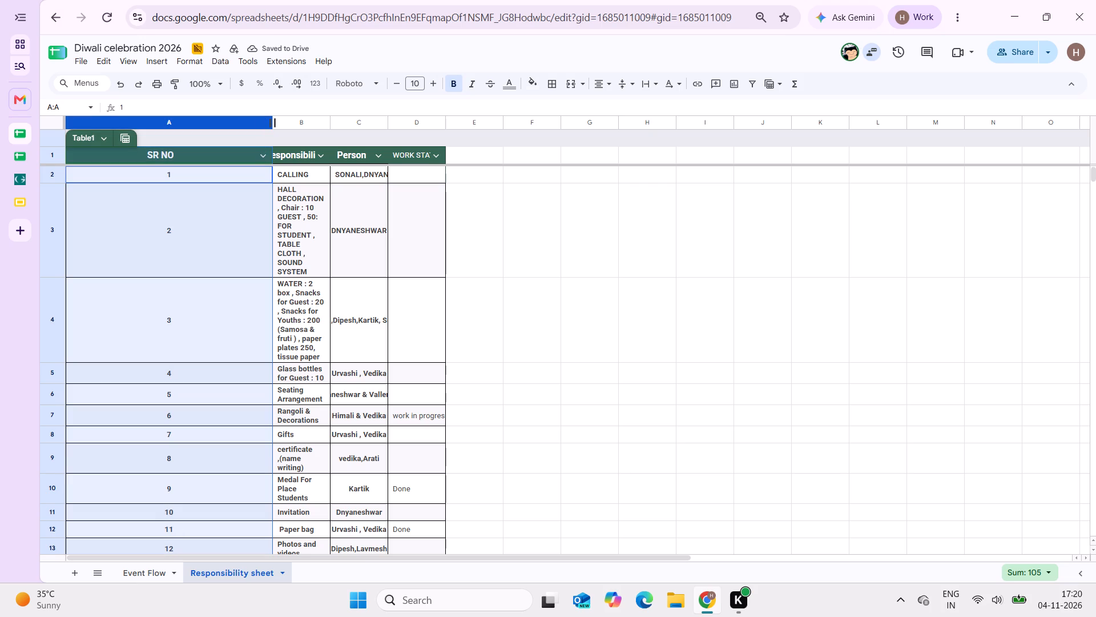
drag(273, 119, 123, 124)
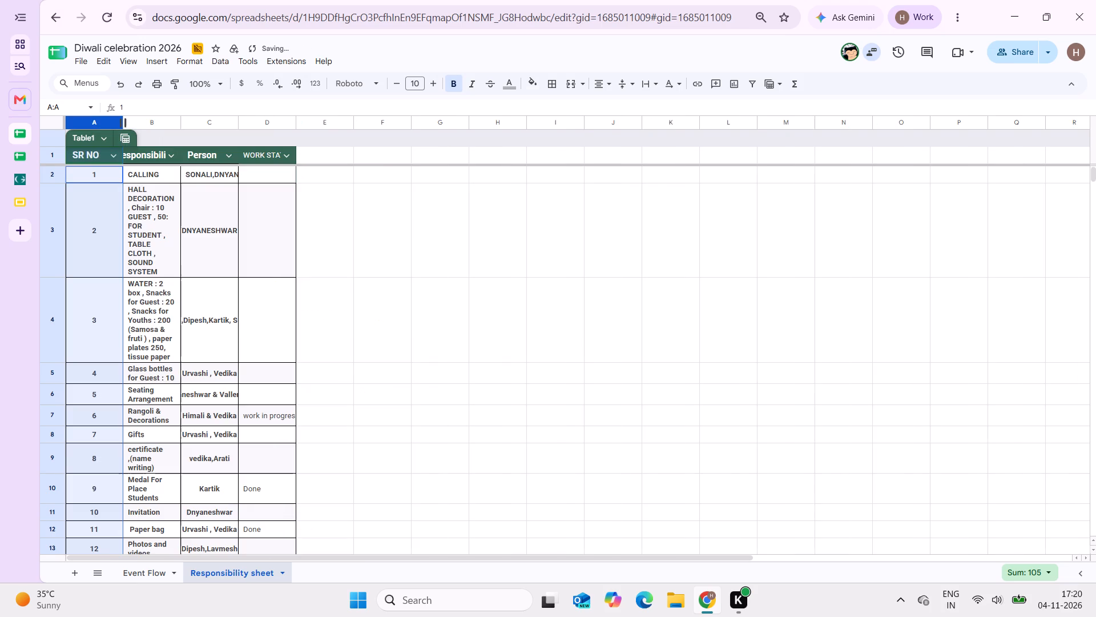
Widen the Responsibility column so its header fits and the longest entries wrap onto only two lines.
click(148, 125)
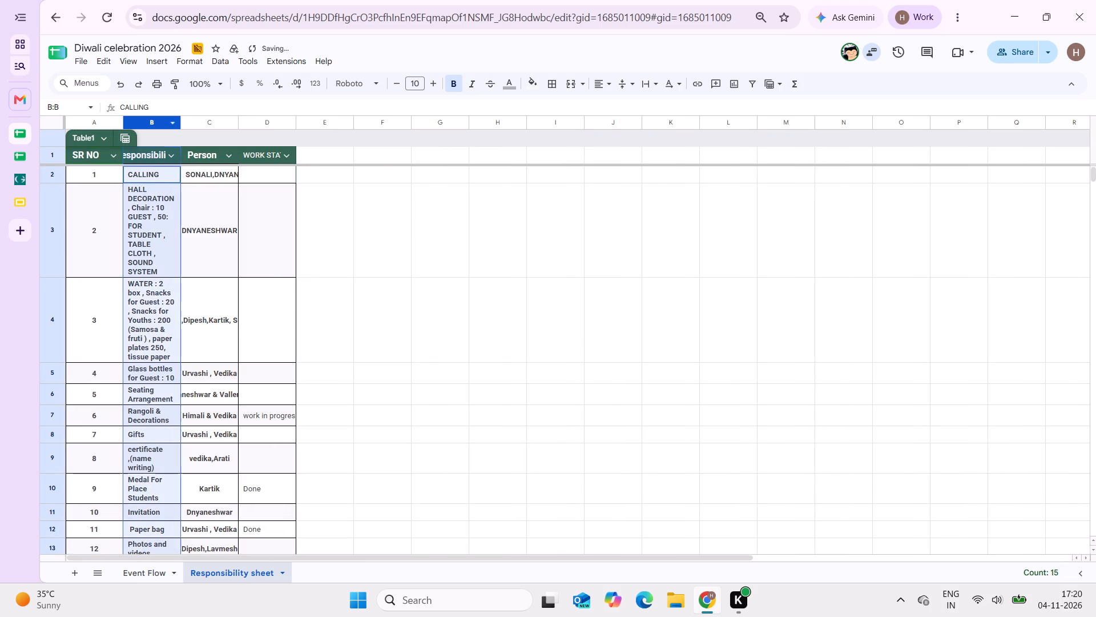
drag(182, 120, 335, 113)
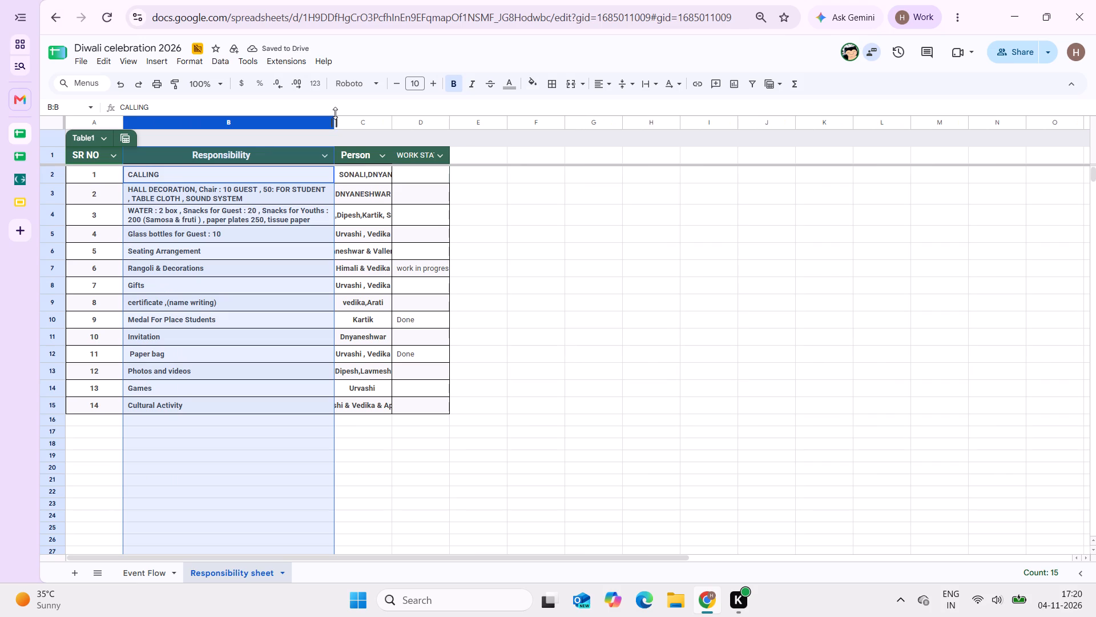
click(582, 359)
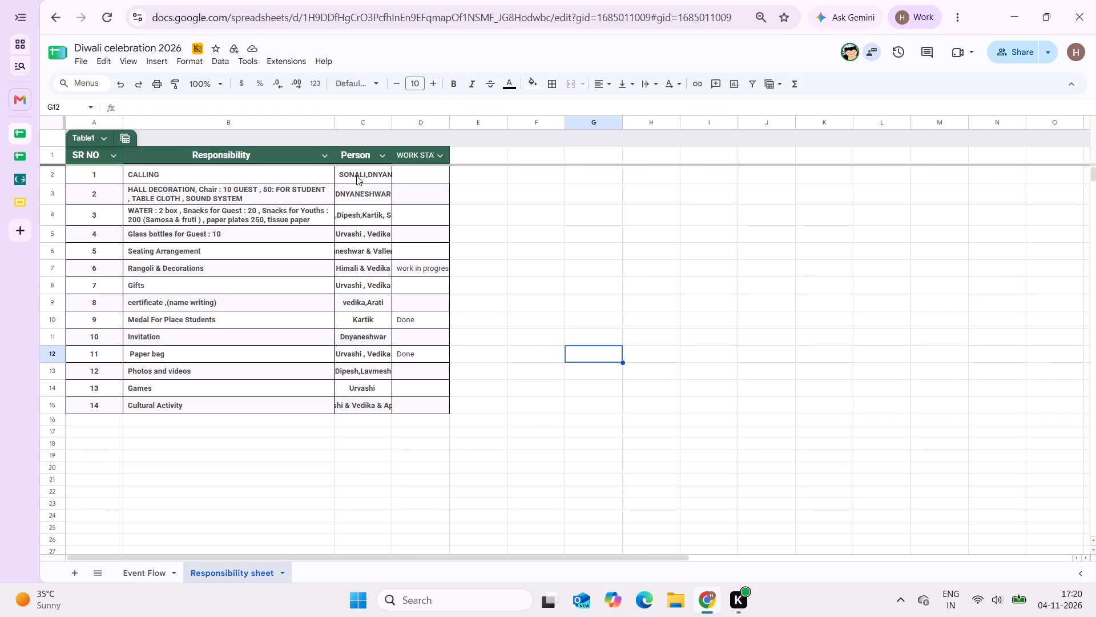
Clear all the names in the Person column, cells C2:C15, leaving the header in place.
drag(356, 175, 354, 399)
scroll(354, 396, up, 1)
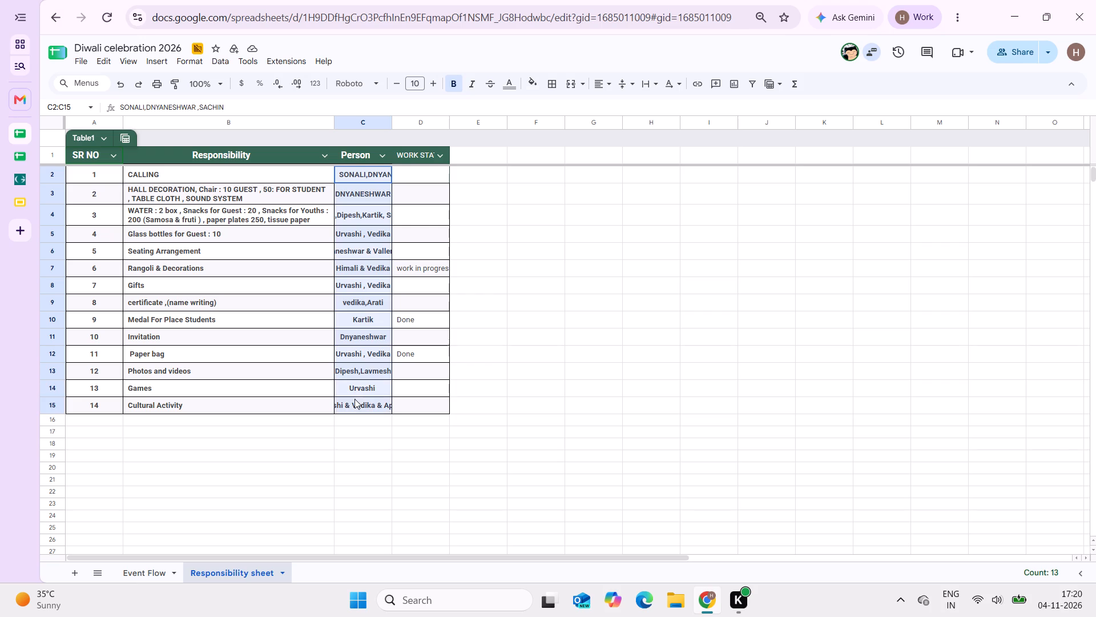
scroll(354, 399, up, 1)
drag(354, 399, 354, 402)
key(Delete)
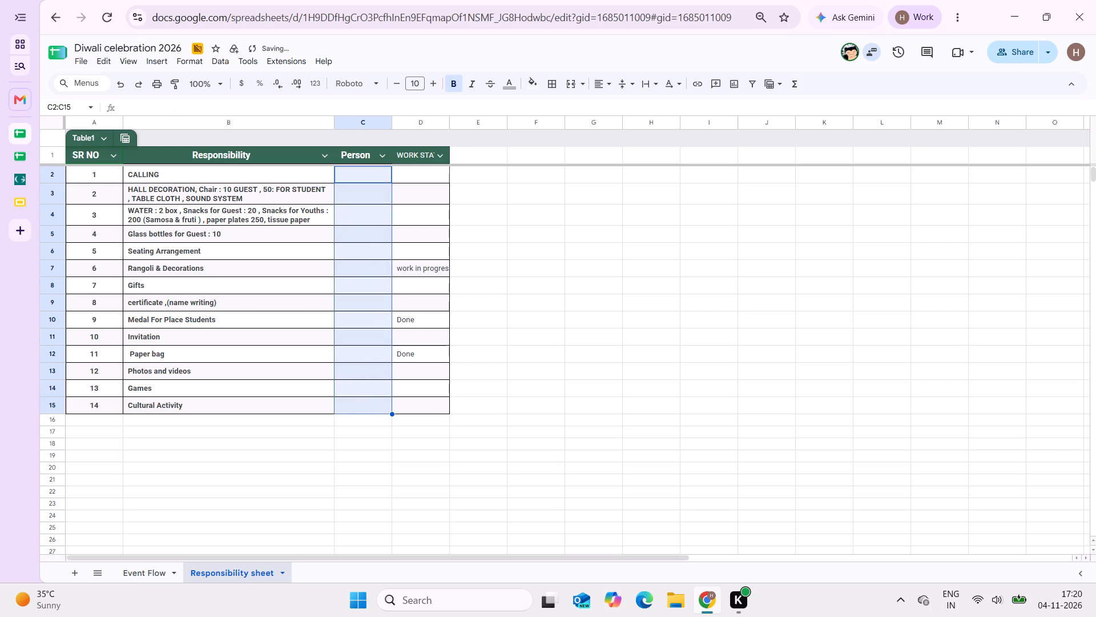
Clear all the entries in the WORK STATUS column, cells D2:D15, keeping the header.
drag(409, 181, 409, 182)
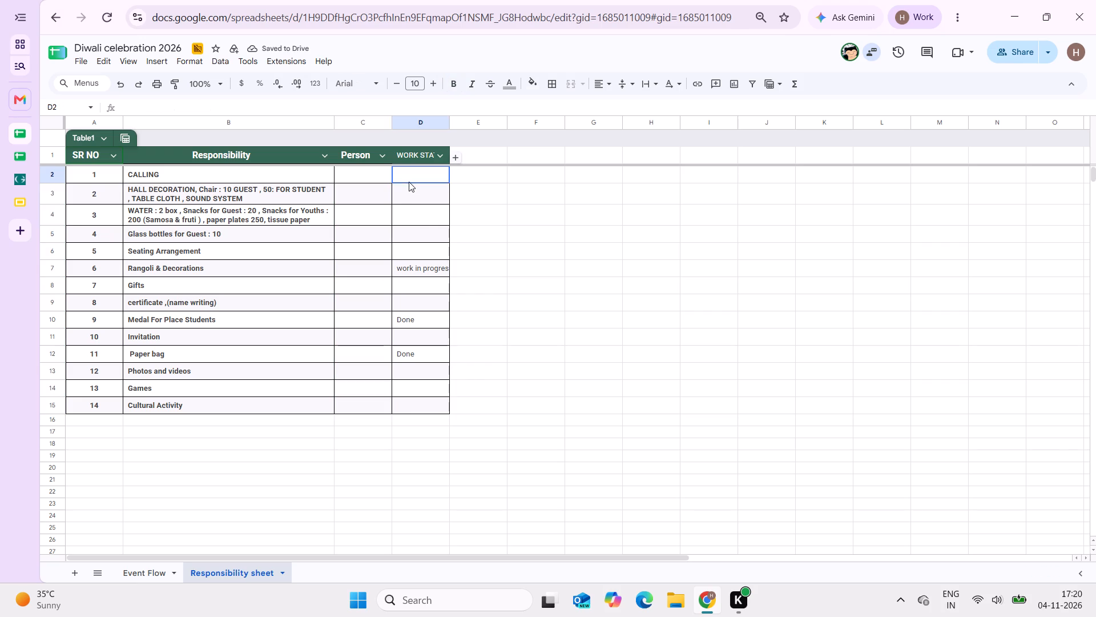
drag(409, 182, 417, 392)
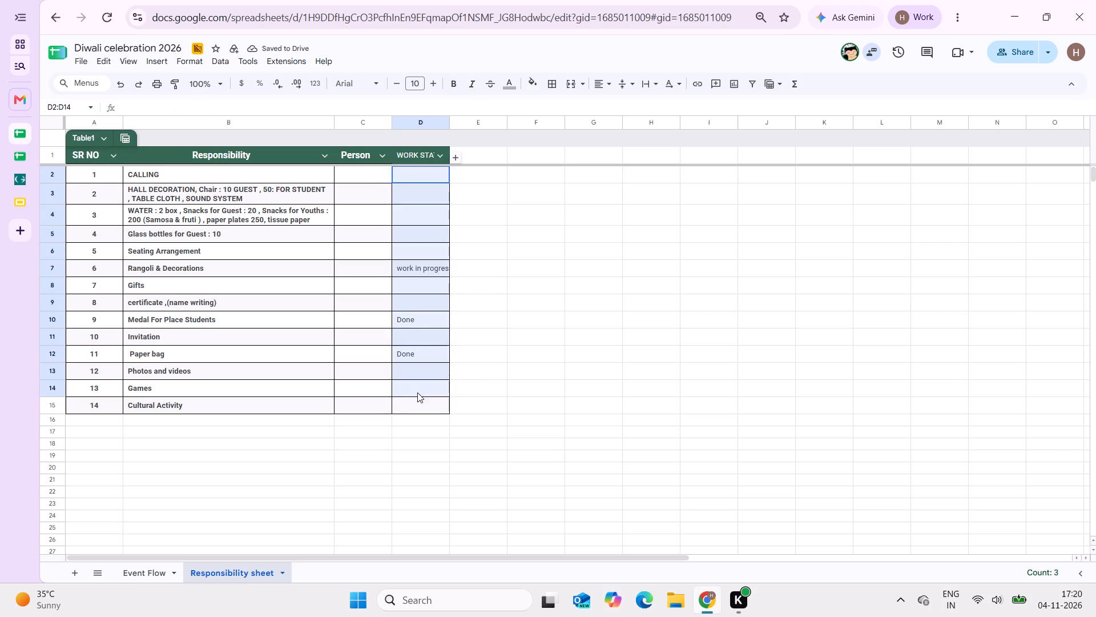
drag(417, 392, 420, 402)
key(Delete)
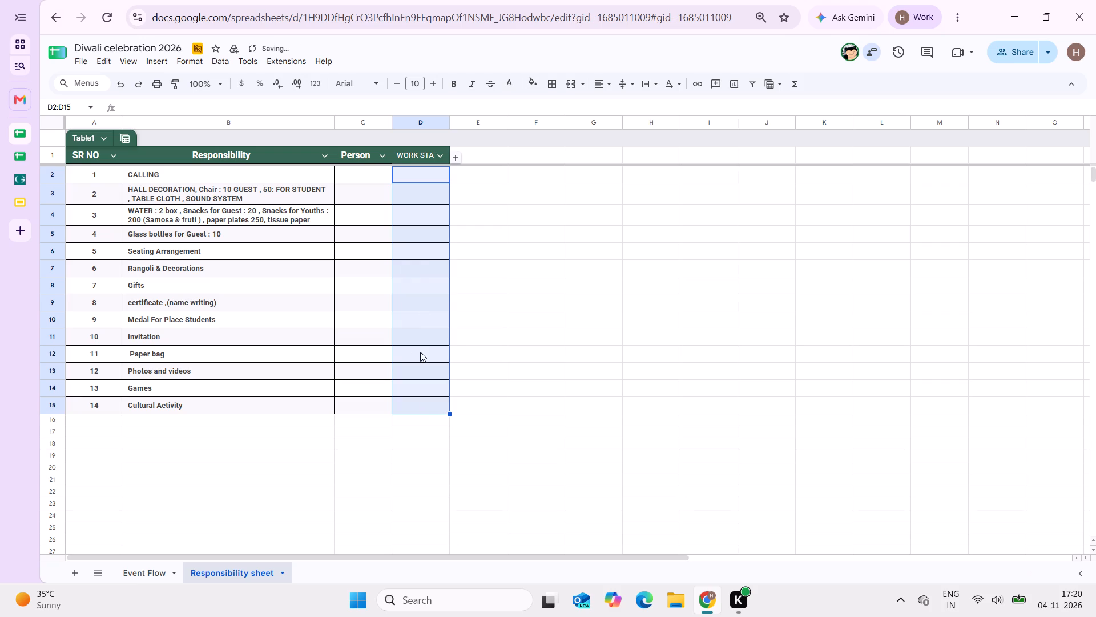
click(486, 225)
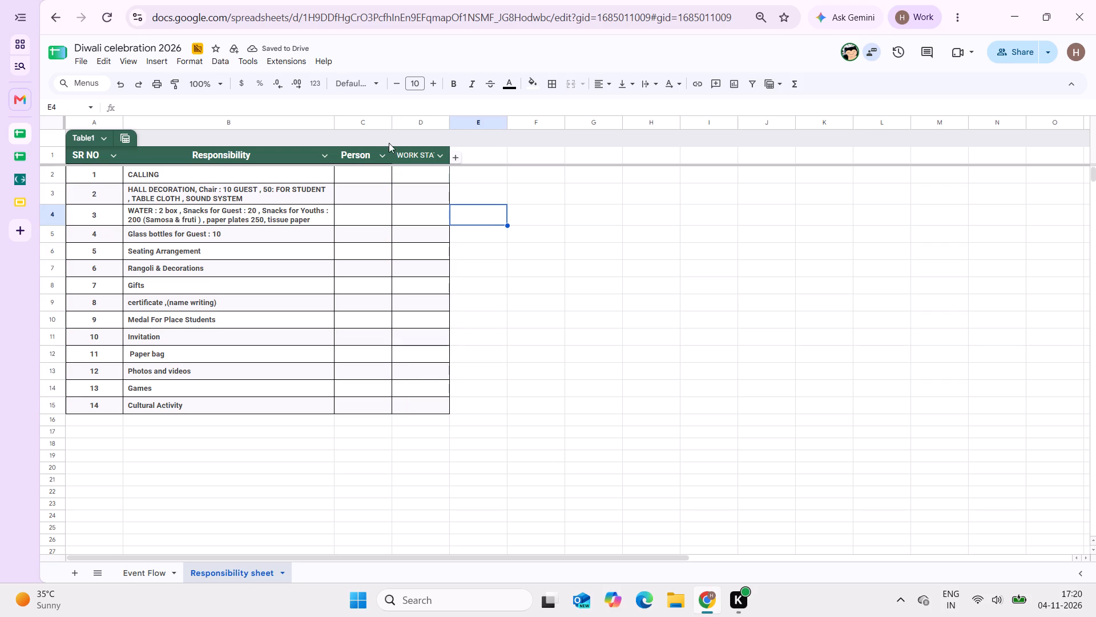
Widen the Person column moderately and the WORK STATUS column enough to fit its full header.
click(376, 125)
drag(389, 122, 418, 118)
click(452, 117)
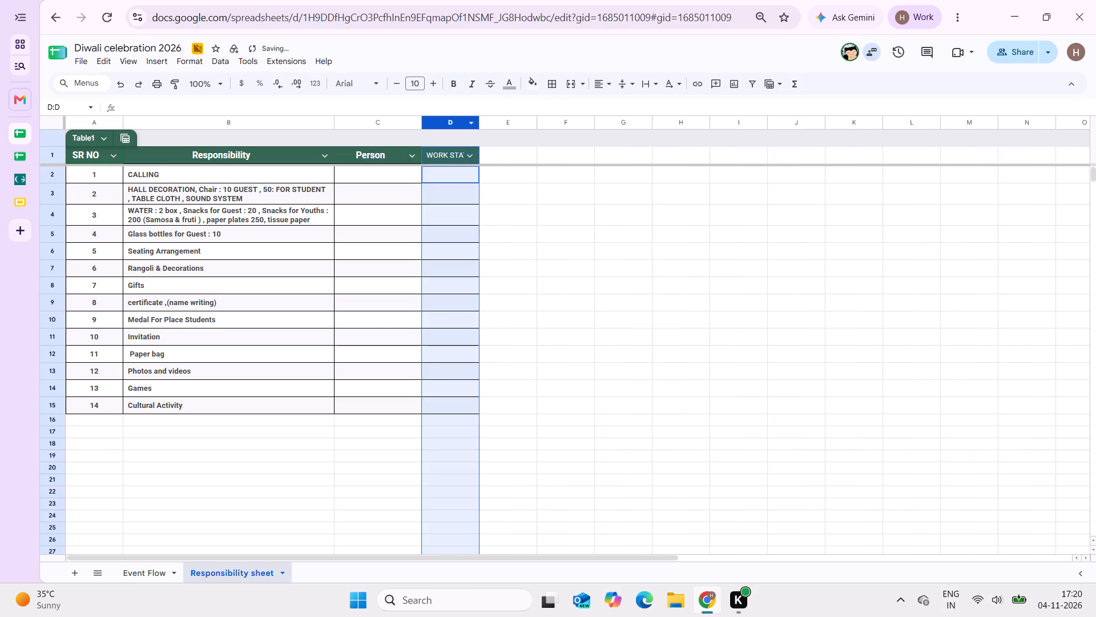
drag(478, 122, 534, 118)
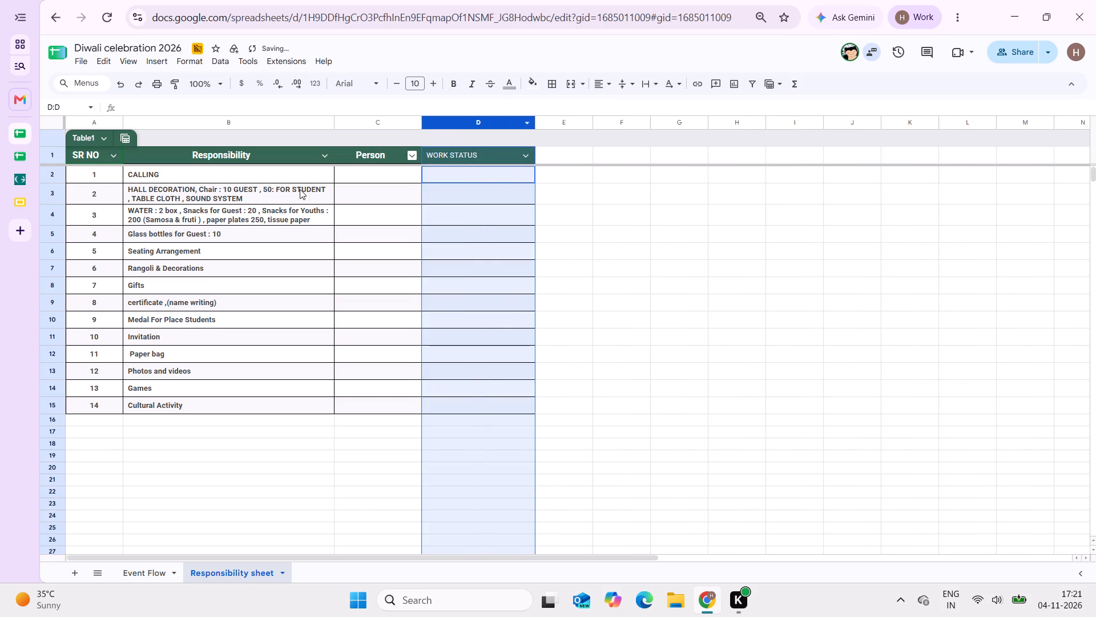
Clear all the tasks in the Responsibility column, cells B2:B15, keeping the header and serial numbers.
scroll(257, 289, up, 2)
click(287, 418)
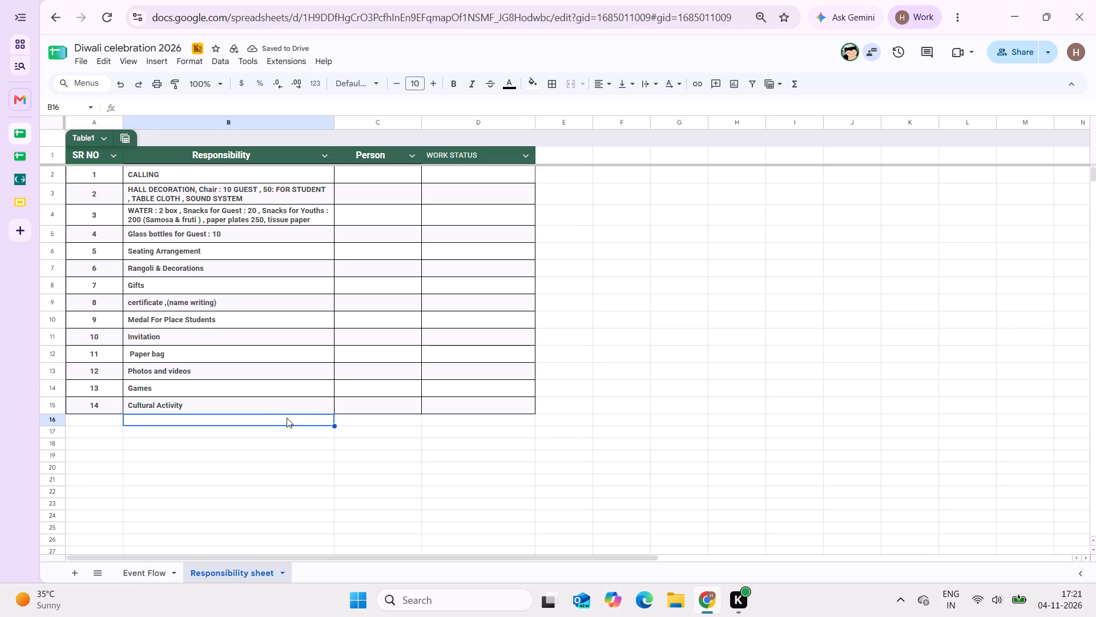
click(201, 179)
drag(201, 179, 207, 392)
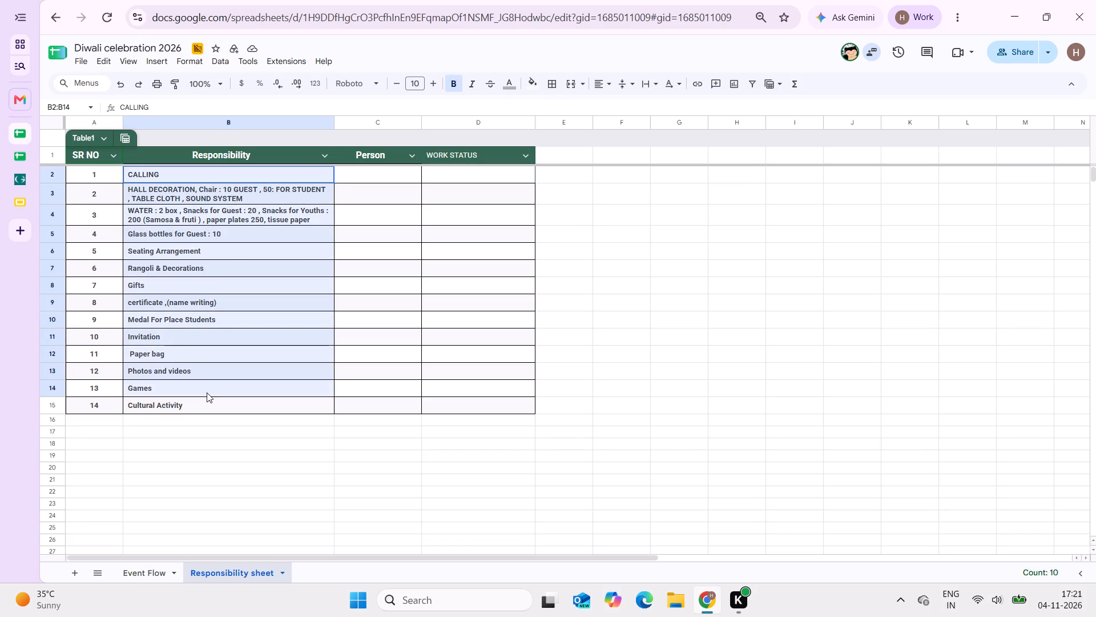
drag(207, 392, 206, 406)
key(Delete)
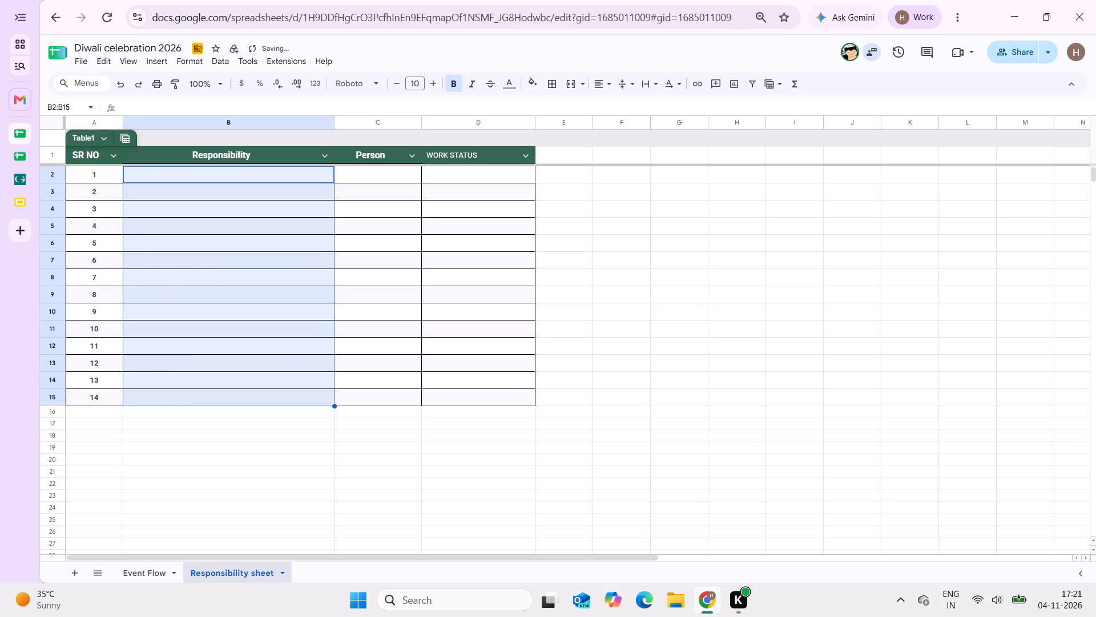
click(493, 321)
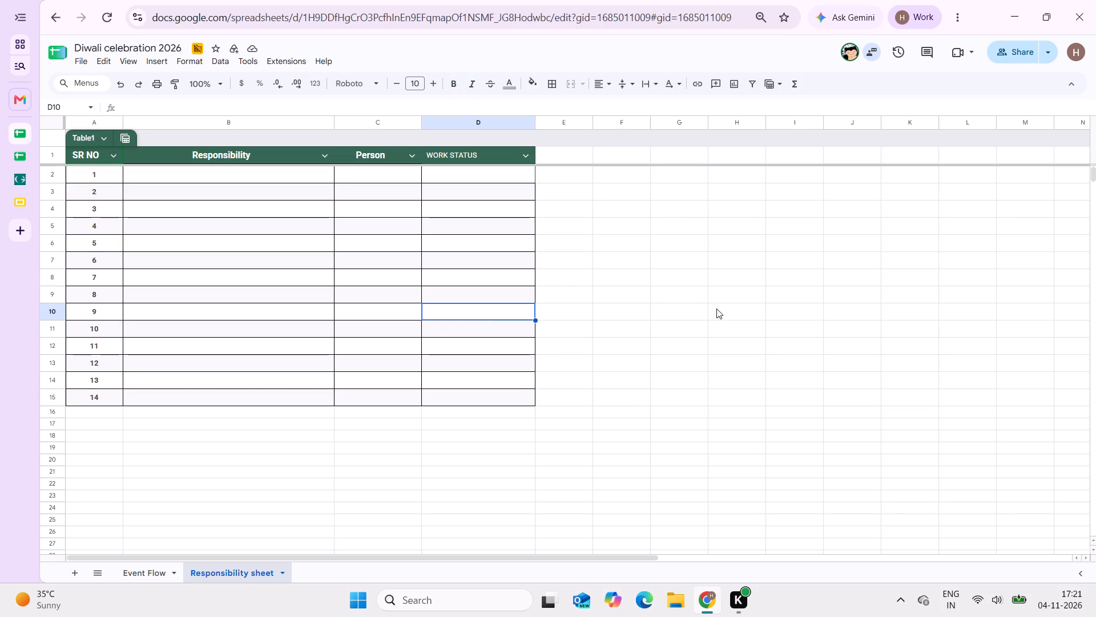
On the Event Flow sheet, copy the schedule A1:C9 and paste it into the empty area starting at cell K9.
click(135, 571)
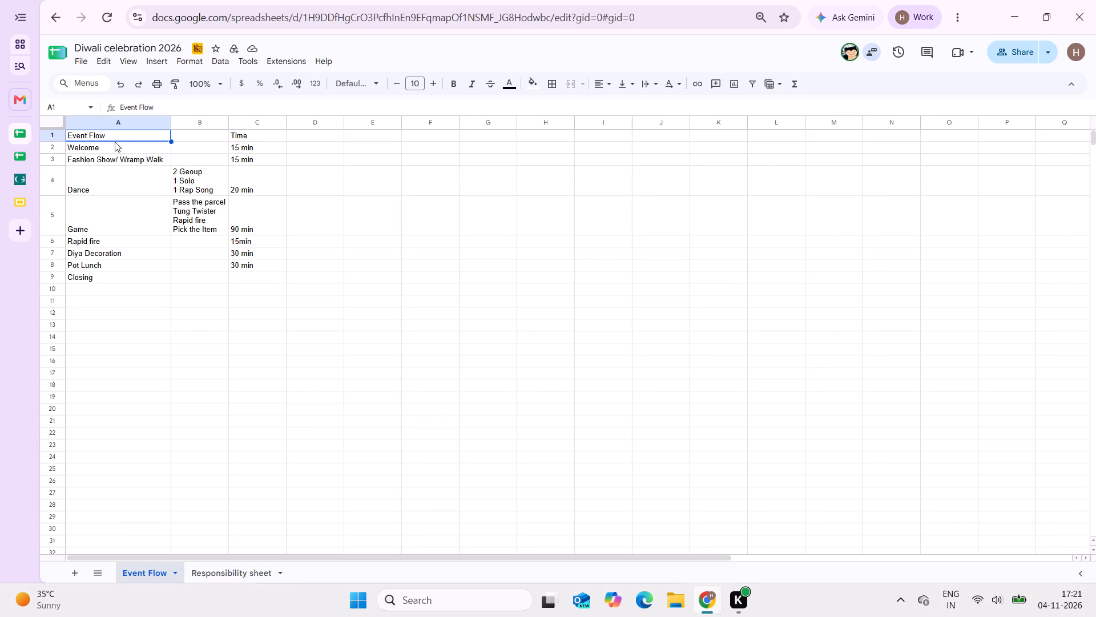
drag(110, 135, 257, 257)
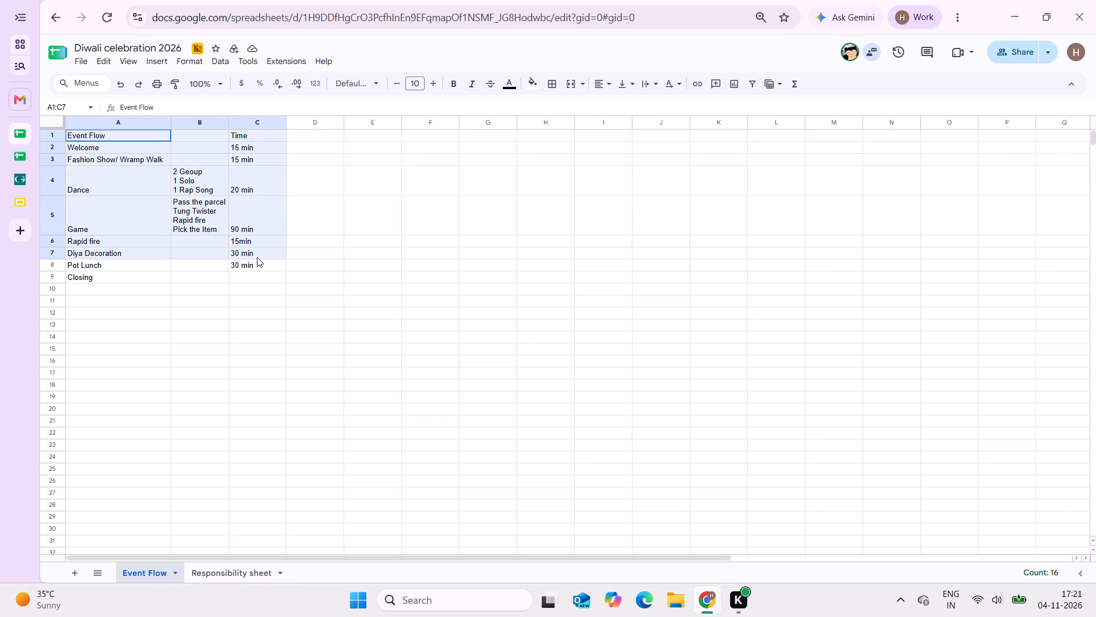
drag(257, 257, 261, 277)
key(ctrl+c)
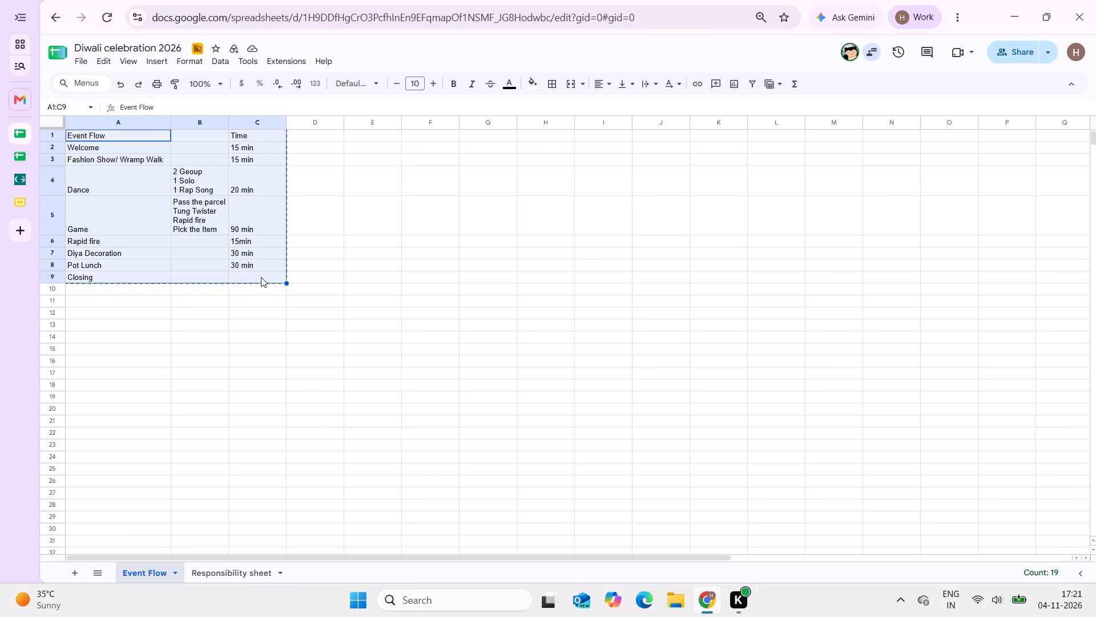
drag(711, 276, 932, 455)
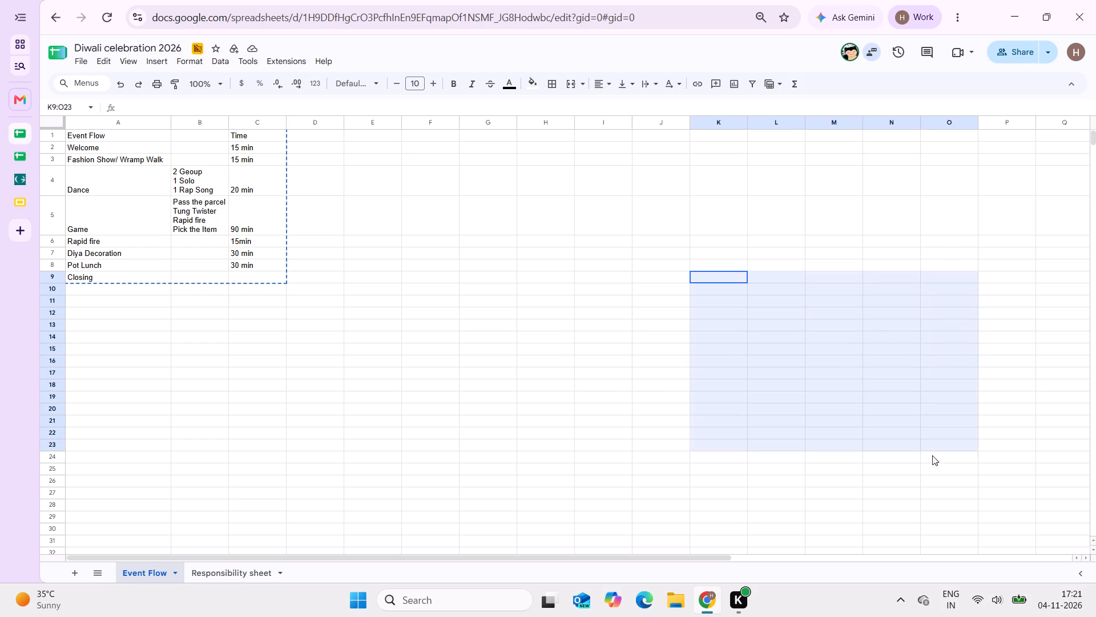
drag(932, 455, 960, 455)
key(ctrl+v)
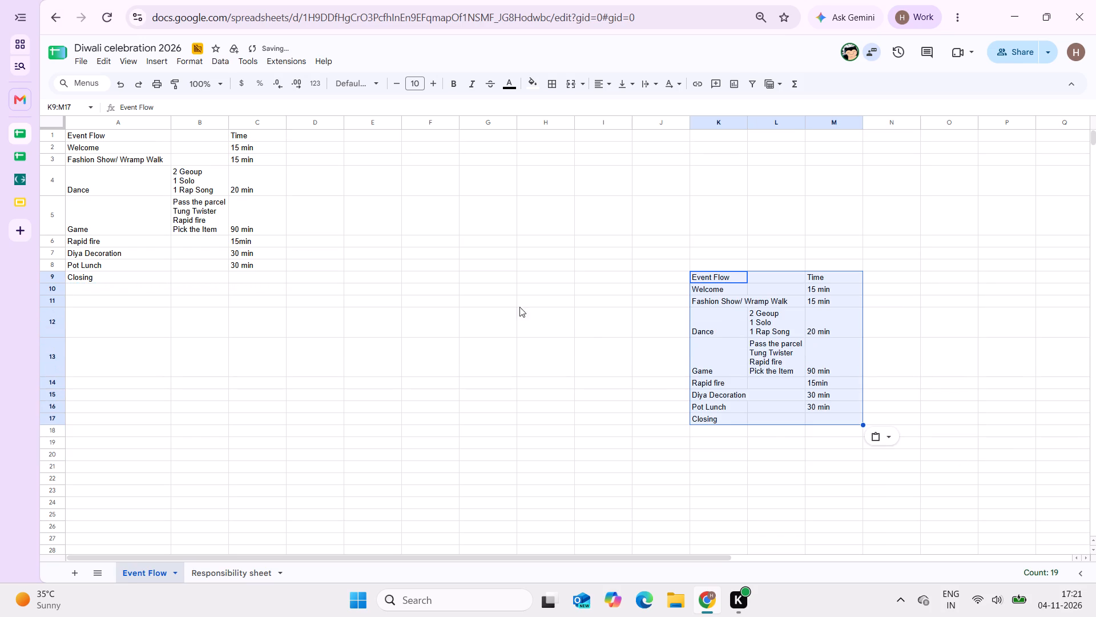
Clear the original event schedule in cells A1:C9 of the Event Flow sheet.
drag(79, 137, 223, 214)
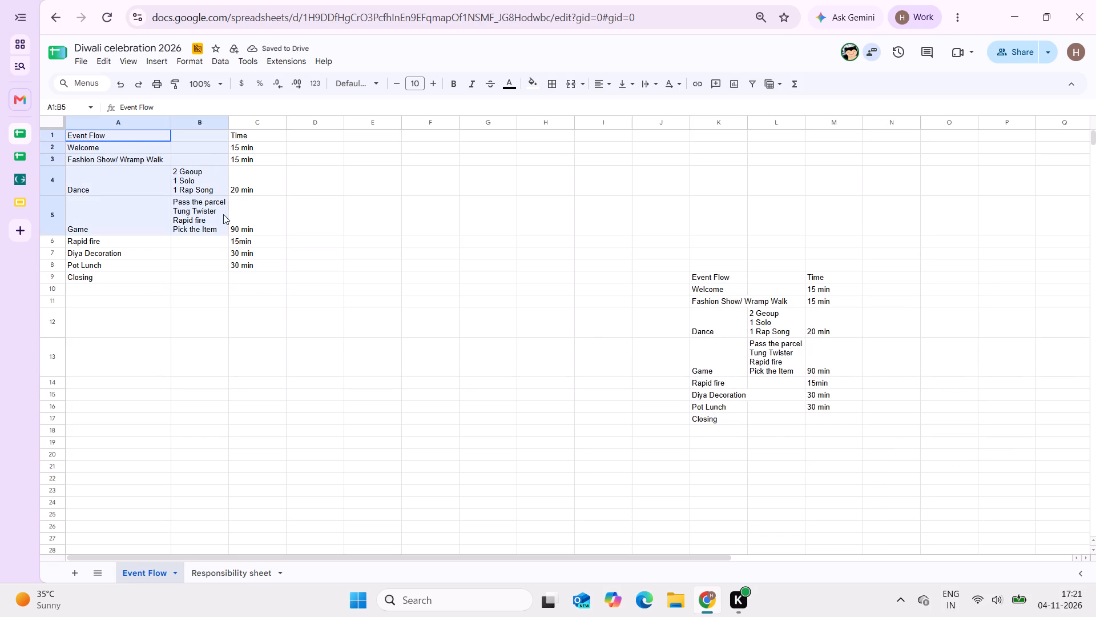
drag(223, 214, 261, 280)
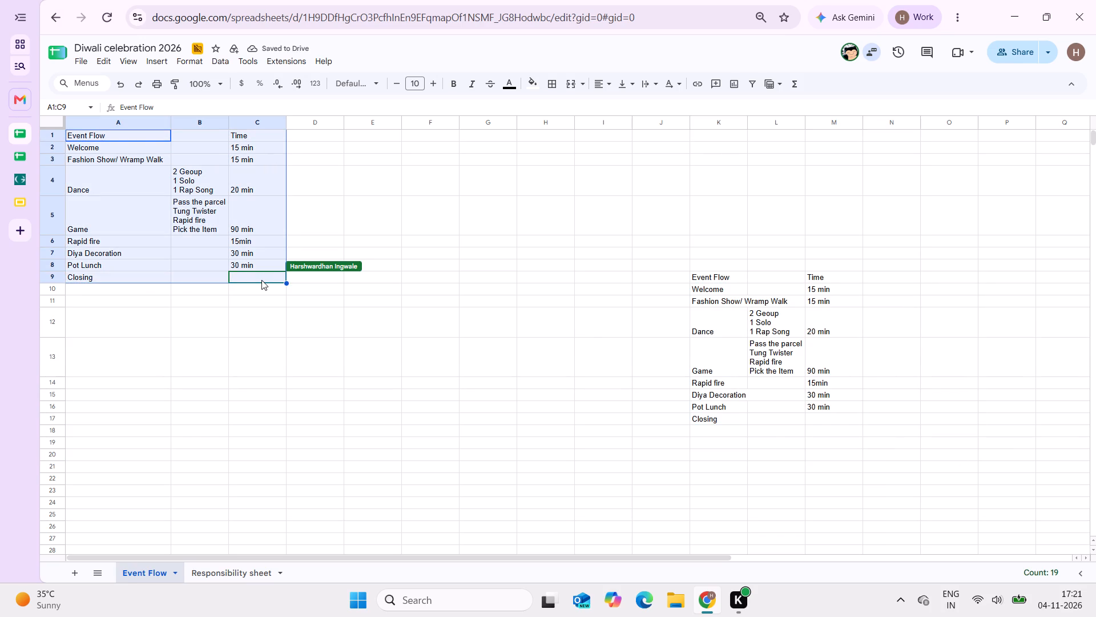
key(Delete)
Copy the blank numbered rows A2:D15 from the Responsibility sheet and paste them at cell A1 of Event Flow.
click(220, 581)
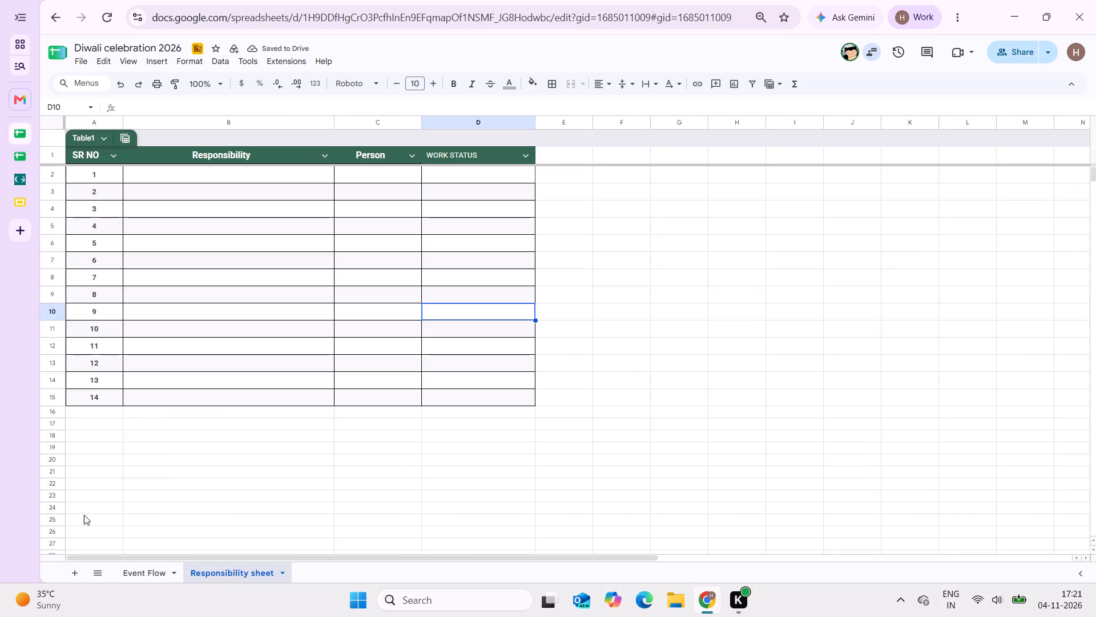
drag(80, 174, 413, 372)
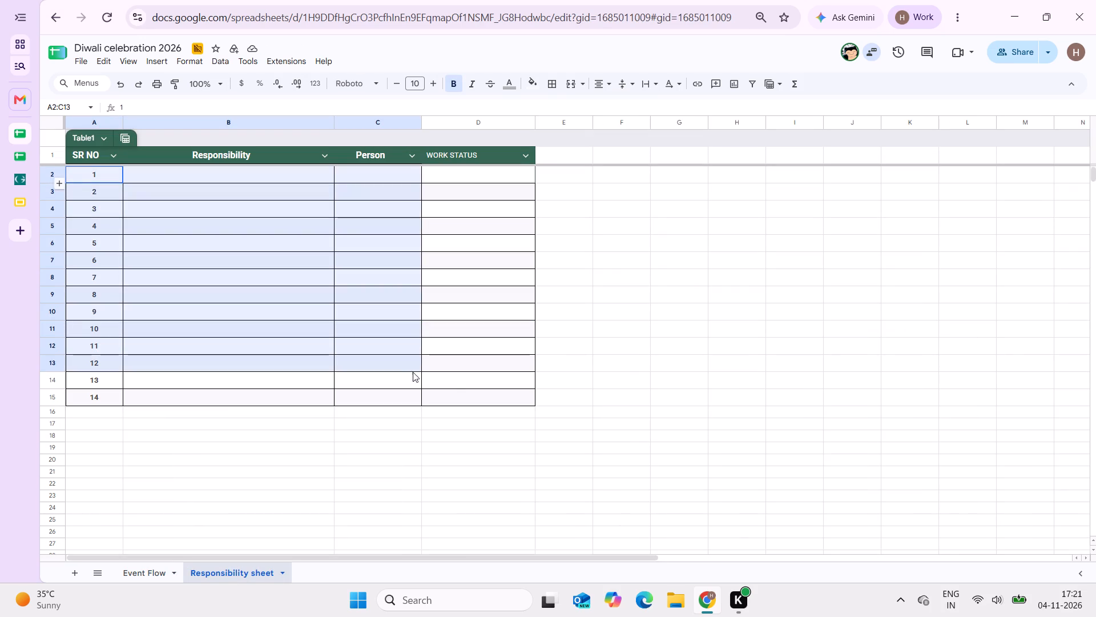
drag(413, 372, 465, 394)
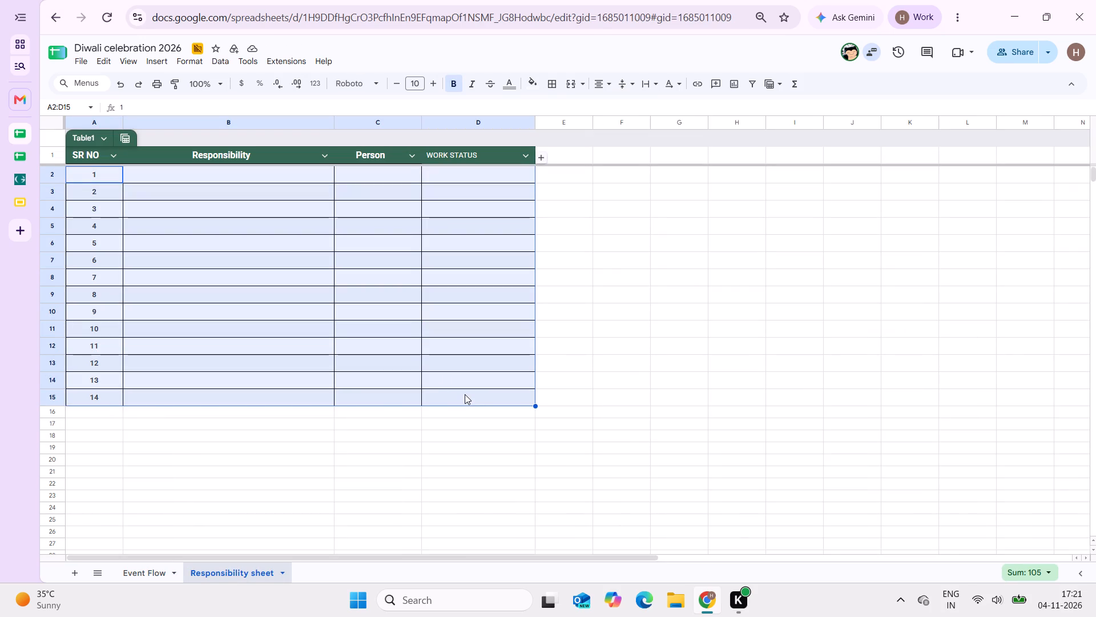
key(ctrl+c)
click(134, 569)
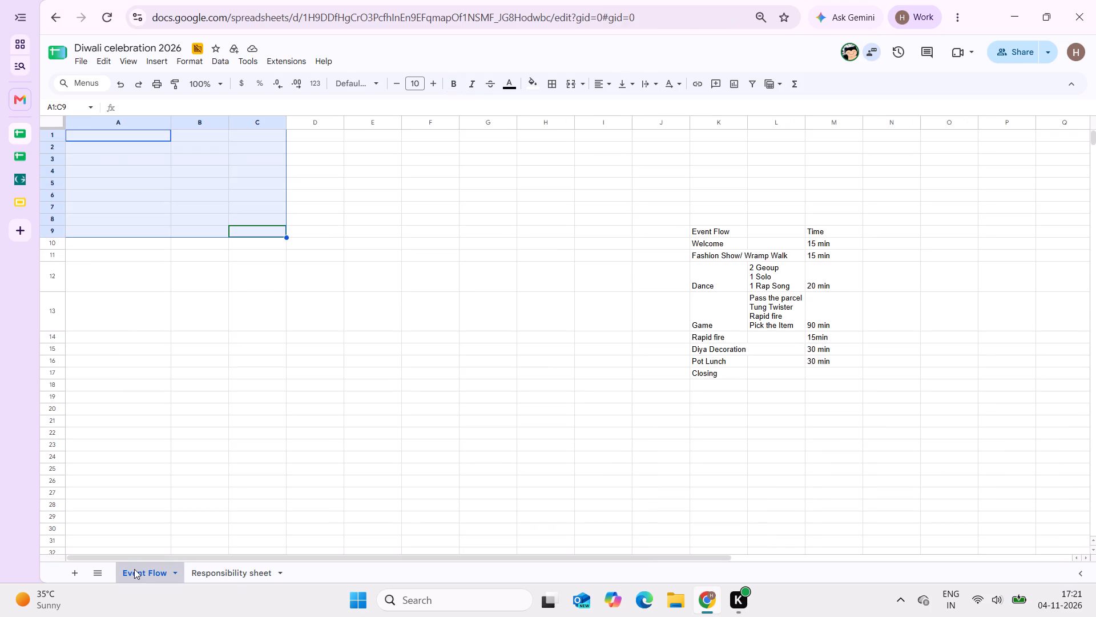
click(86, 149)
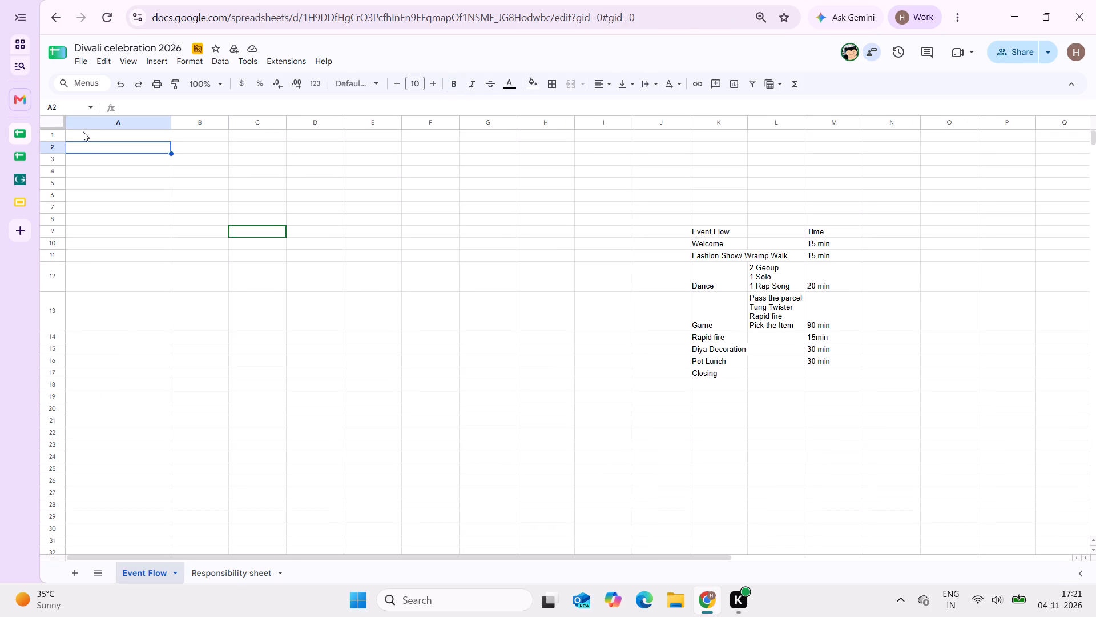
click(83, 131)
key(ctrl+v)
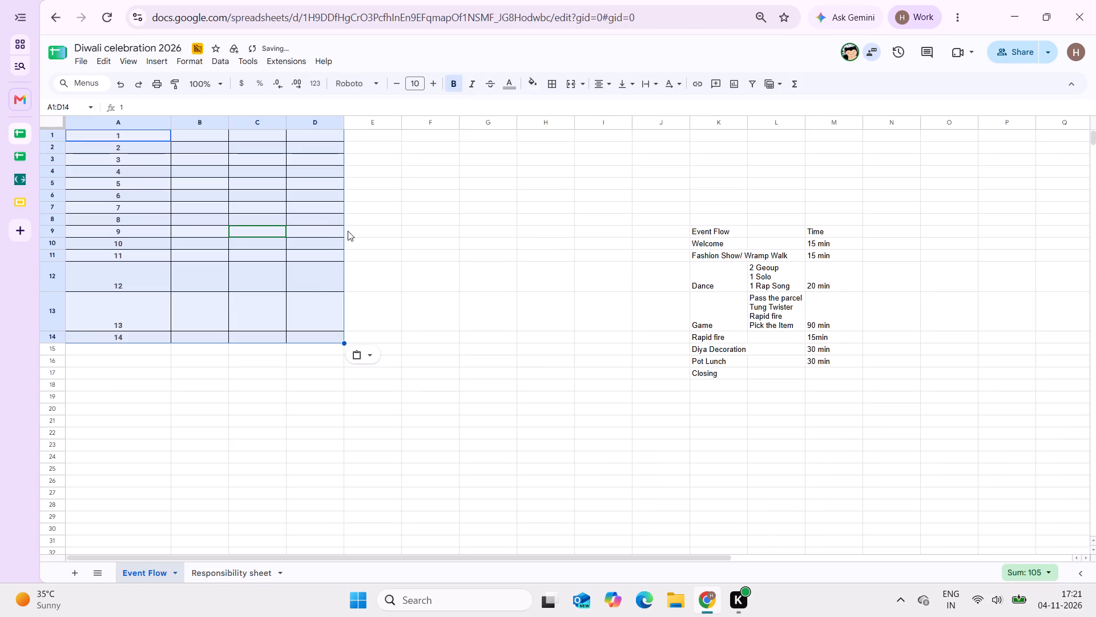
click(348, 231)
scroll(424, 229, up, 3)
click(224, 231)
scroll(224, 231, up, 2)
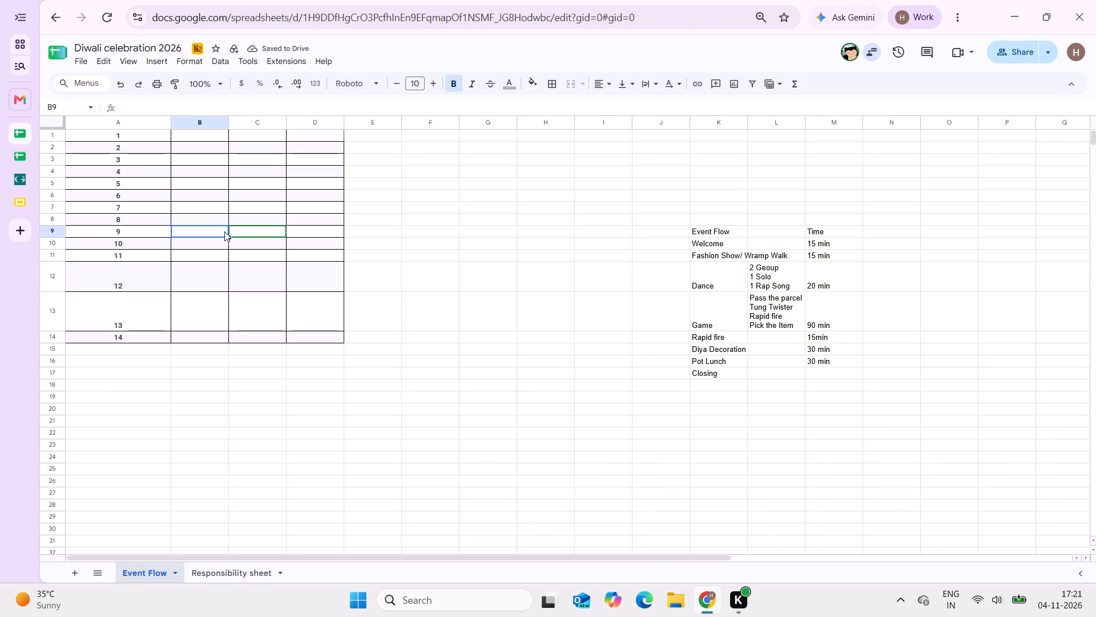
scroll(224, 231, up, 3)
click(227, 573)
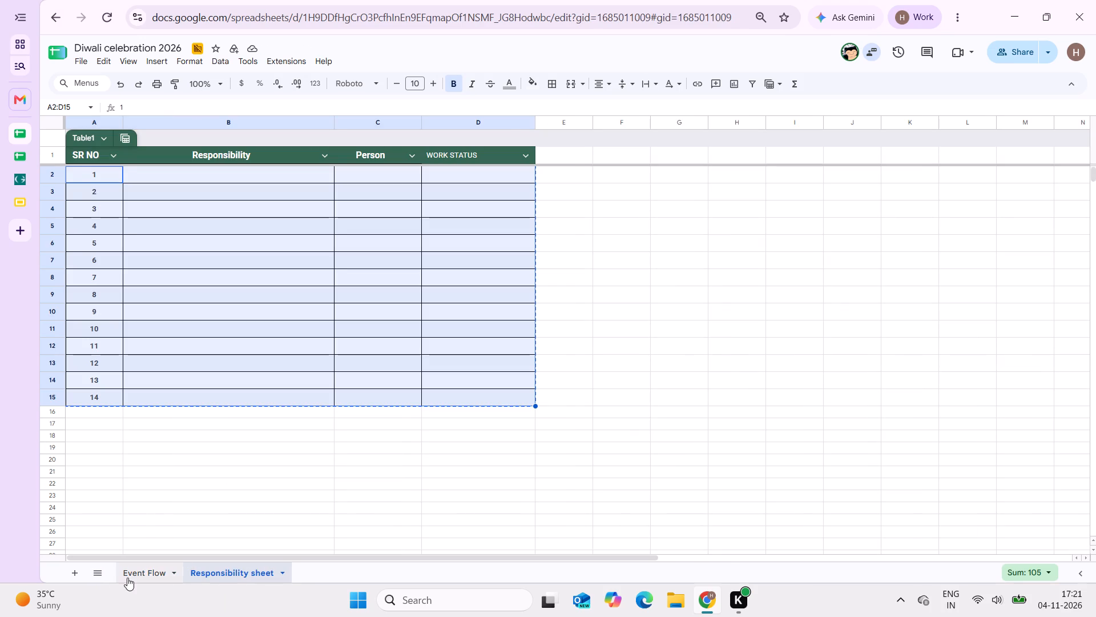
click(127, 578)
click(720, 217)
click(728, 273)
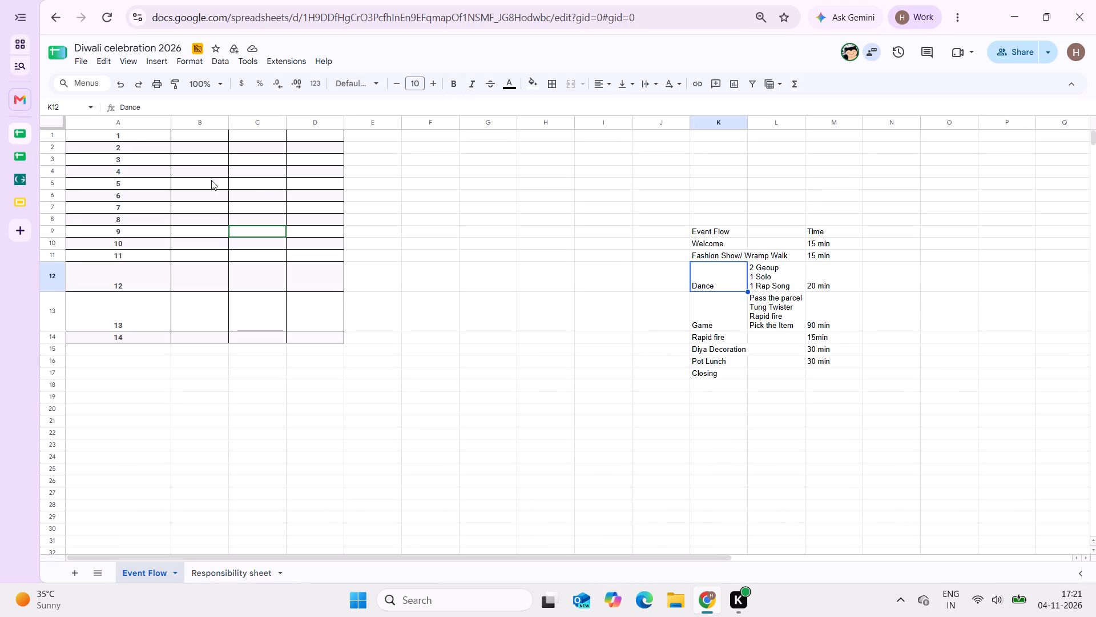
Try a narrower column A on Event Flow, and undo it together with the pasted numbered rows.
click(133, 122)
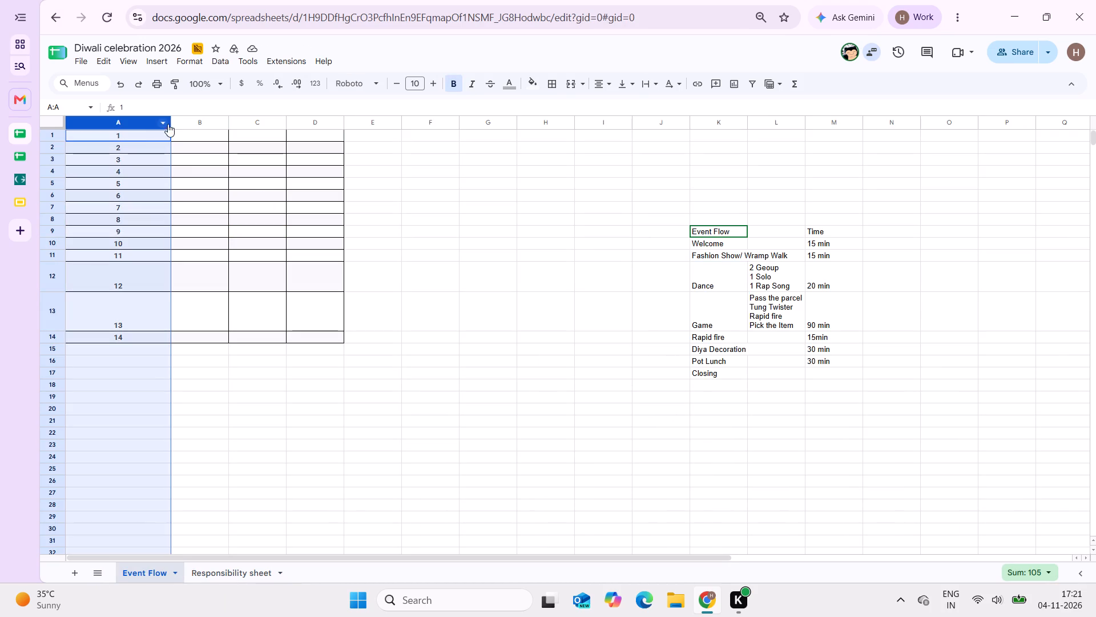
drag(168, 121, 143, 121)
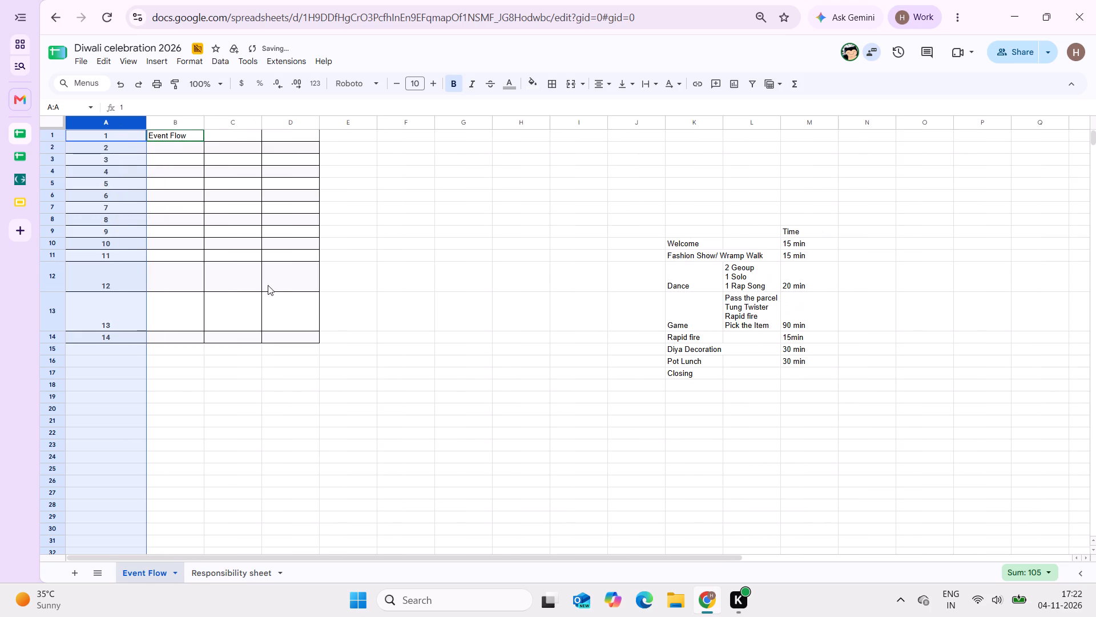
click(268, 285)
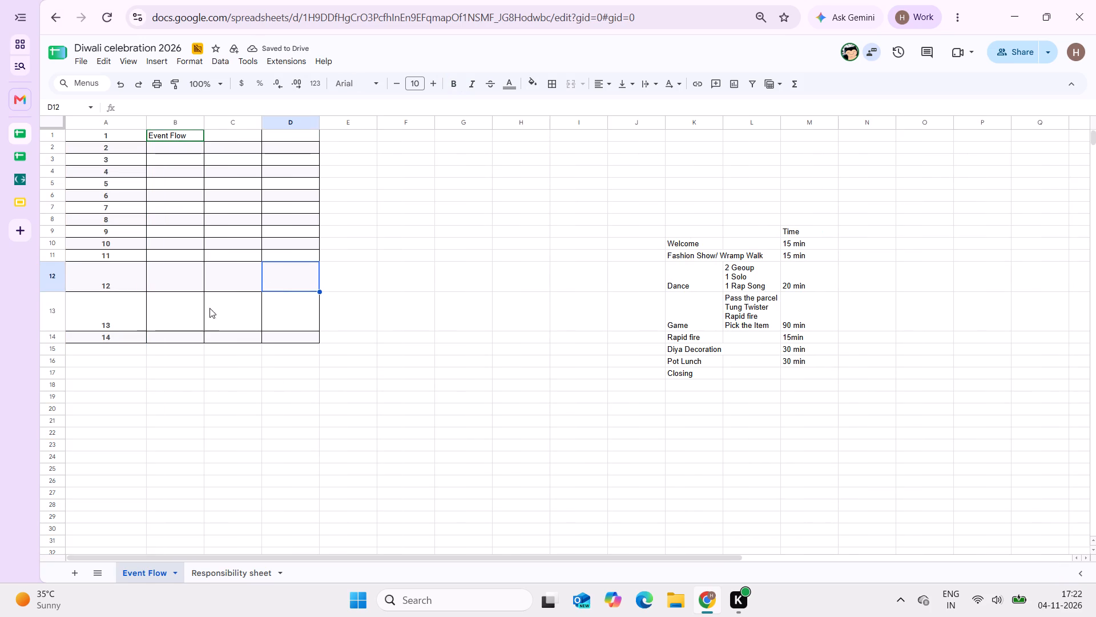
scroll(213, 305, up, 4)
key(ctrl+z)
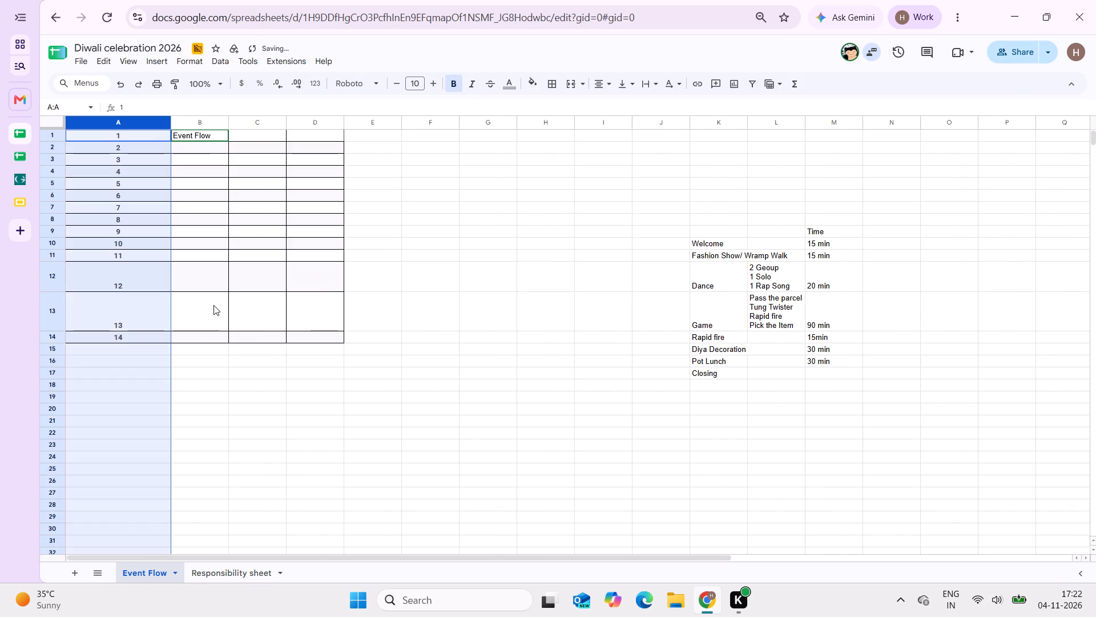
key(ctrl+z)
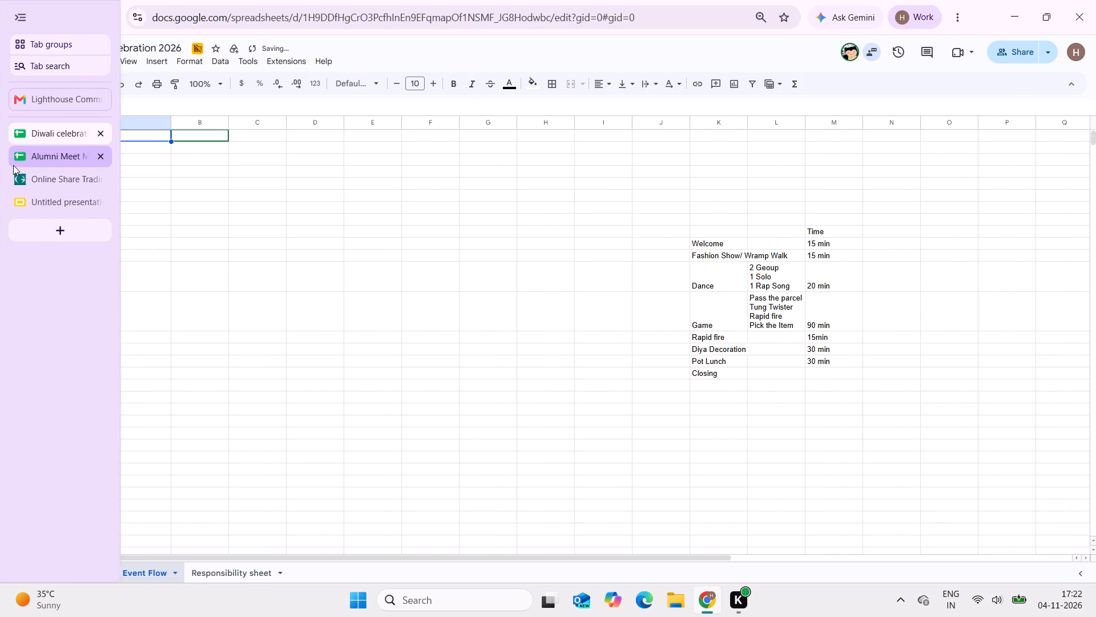
Copy the responsibility table A1:D15 from the Alumni Meet March 2026 spreadsheet and paste it at cell A1 of Event Flow.
click(13, 165)
key(ctrl+c)
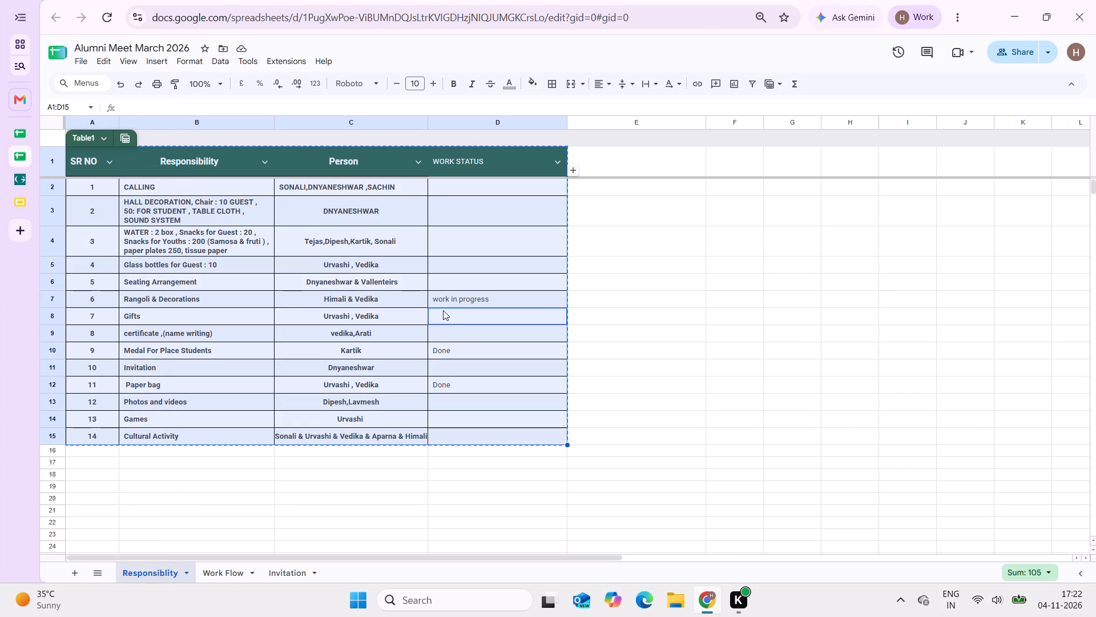
click(567, 445)
key(ctrl+c)
click(25, 129)
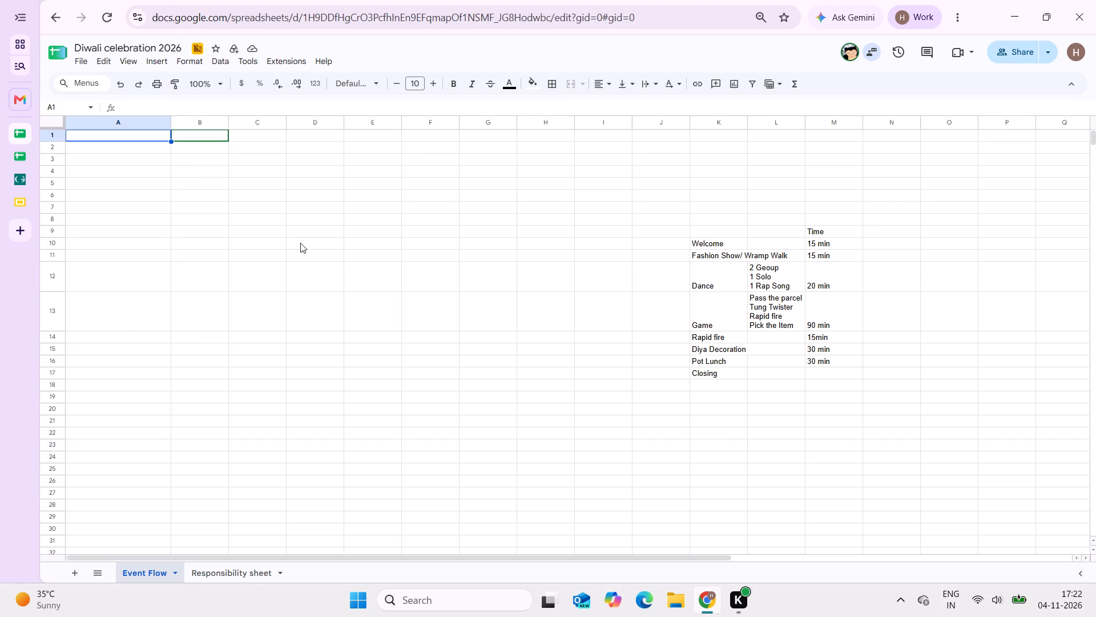
key(ctrl+v)
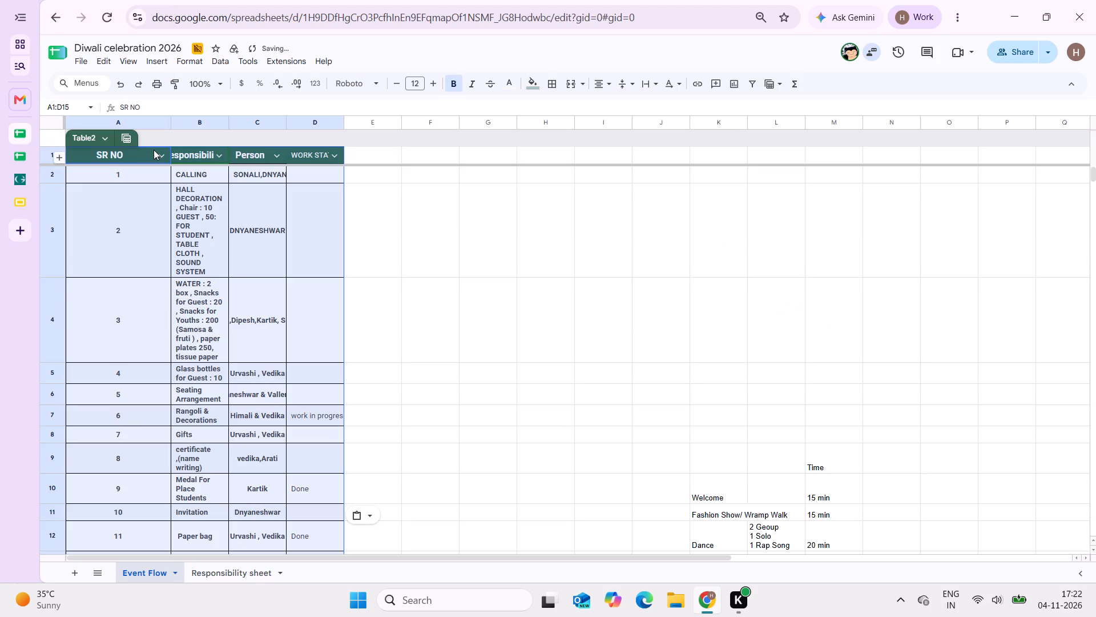
Clear the copied entries in cells B3:D15 of the Event Flow table, keeping the serial numbers.
click(151, 205)
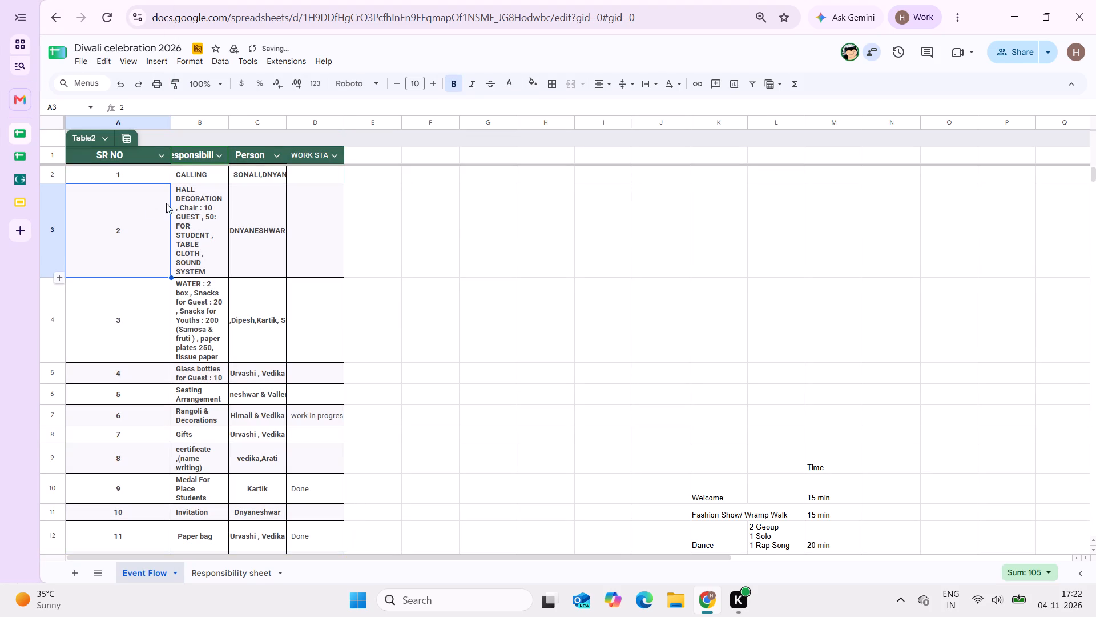
drag(175, 203, 272, 474)
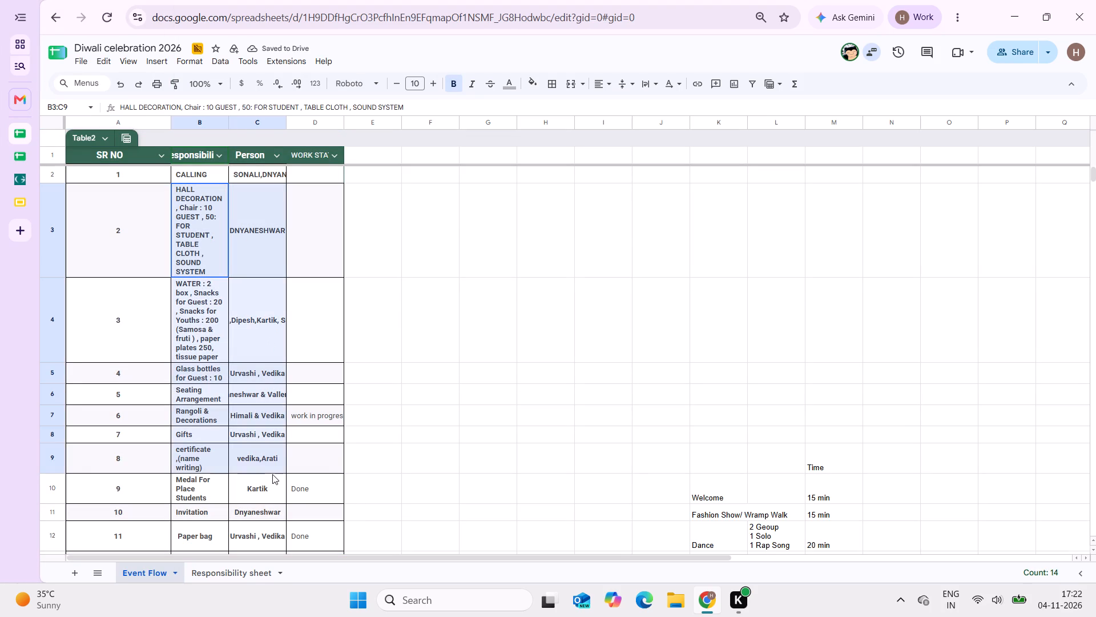
drag(272, 474, 294, 483)
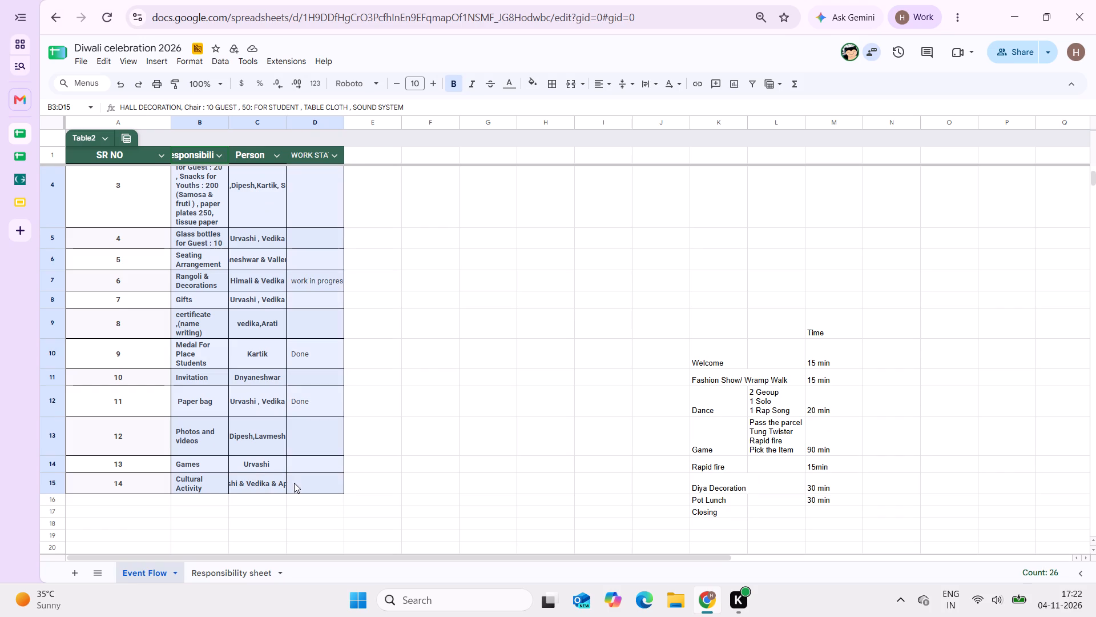
drag(294, 483, 301, 483)
key(Delete)
click(508, 429)
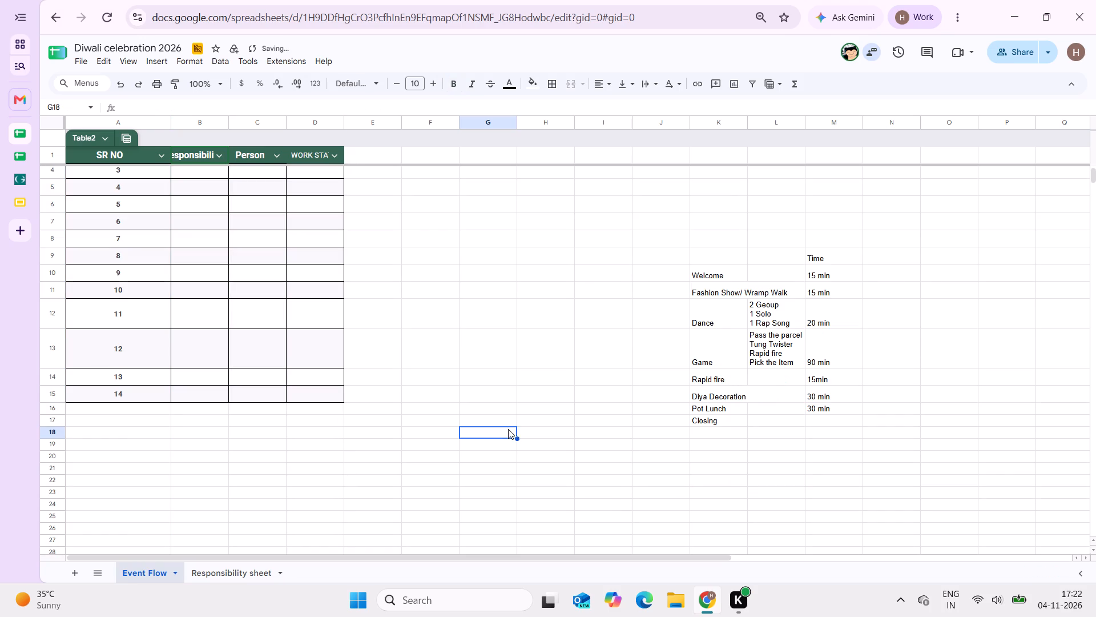
Clear the Responsibility, Person and WORK STATUS header texts in cells B1:D1 of the Event Flow table.
click(212, 220)
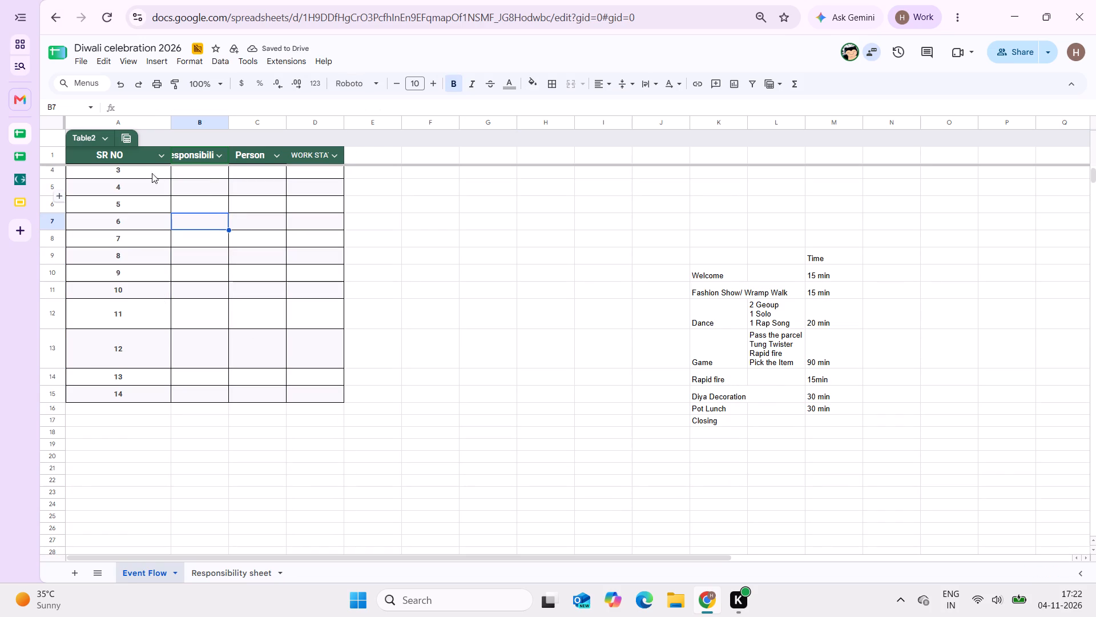
click(200, 162)
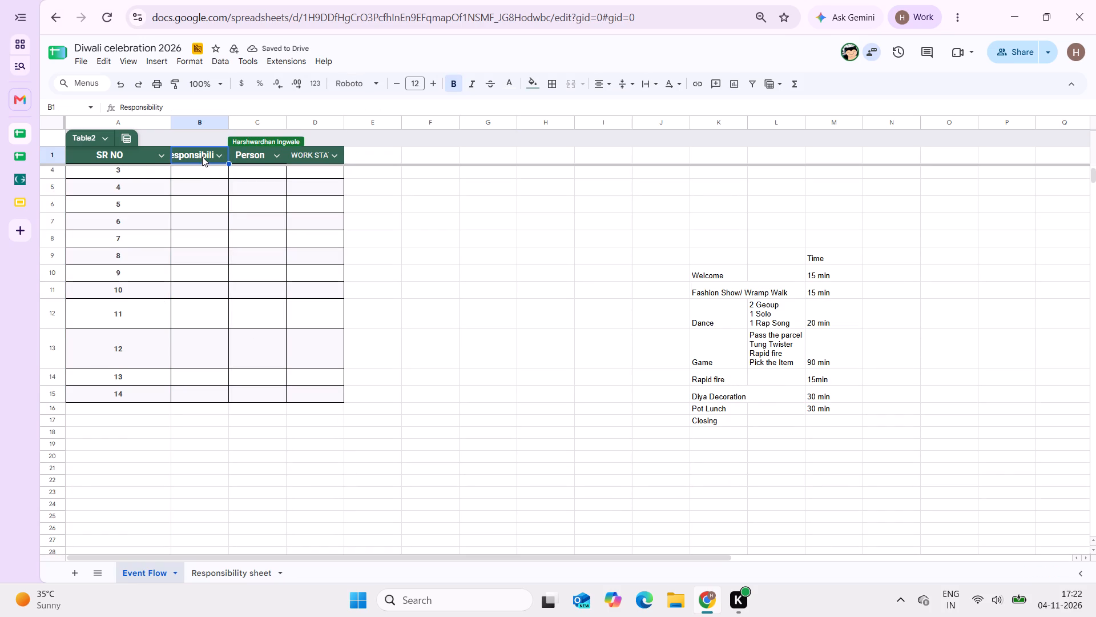
drag(202, 157, 324, 154)
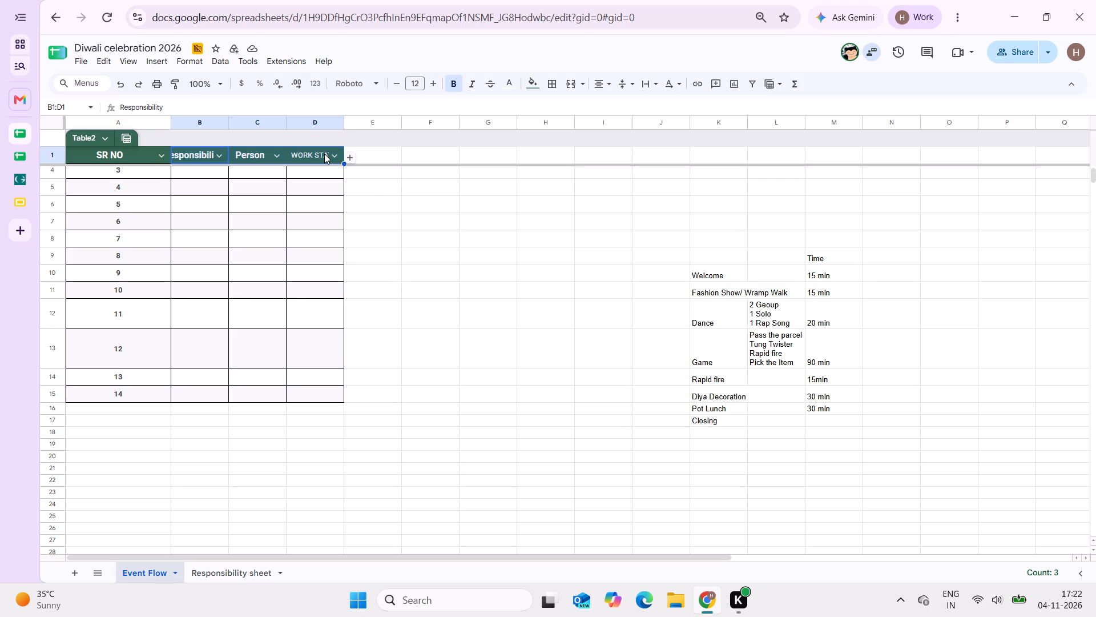
key(Delete)
click(324, 154)
click(410, 267)
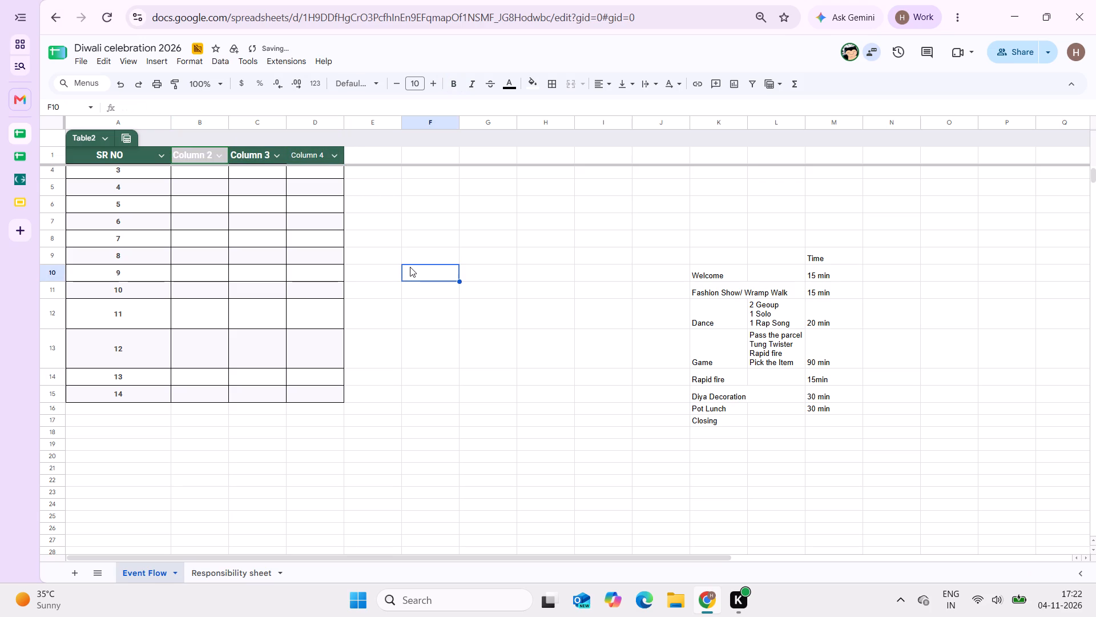
Delete column B from the Event Flow sheet.
click(215, 160)
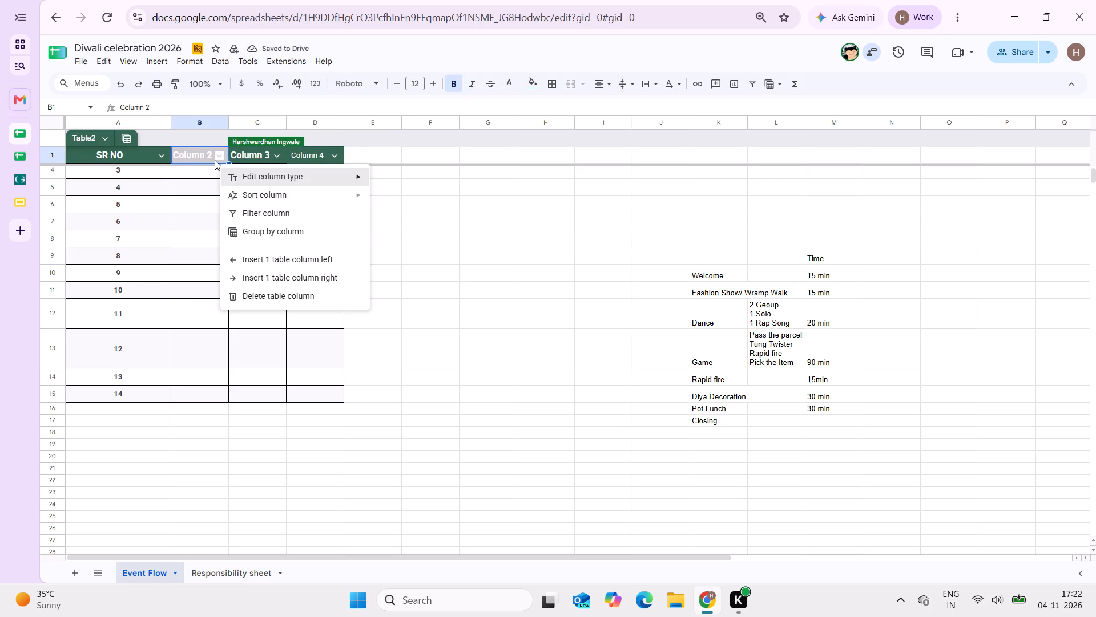
click(209, 240)
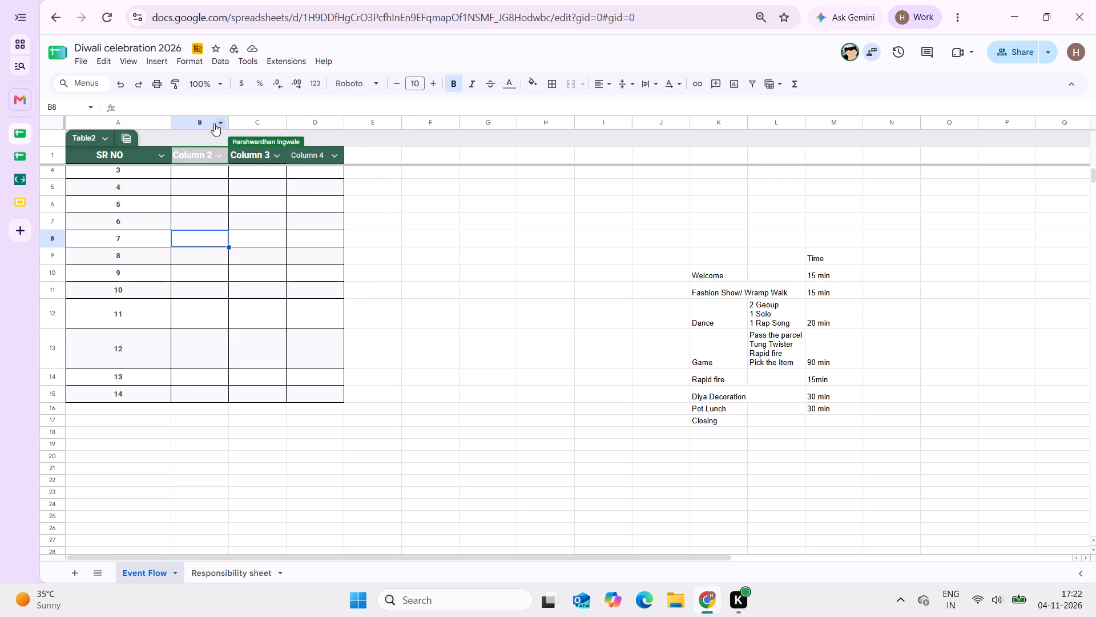
click(212, 123)
right_click(212, 123)
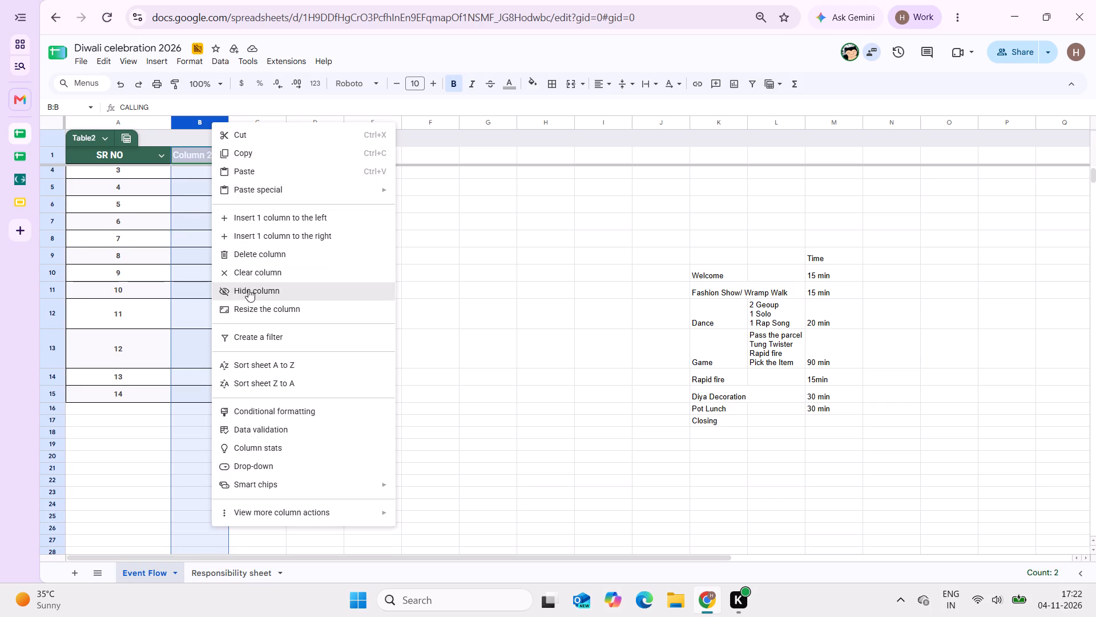
click(269, 254)
click(433, 274)
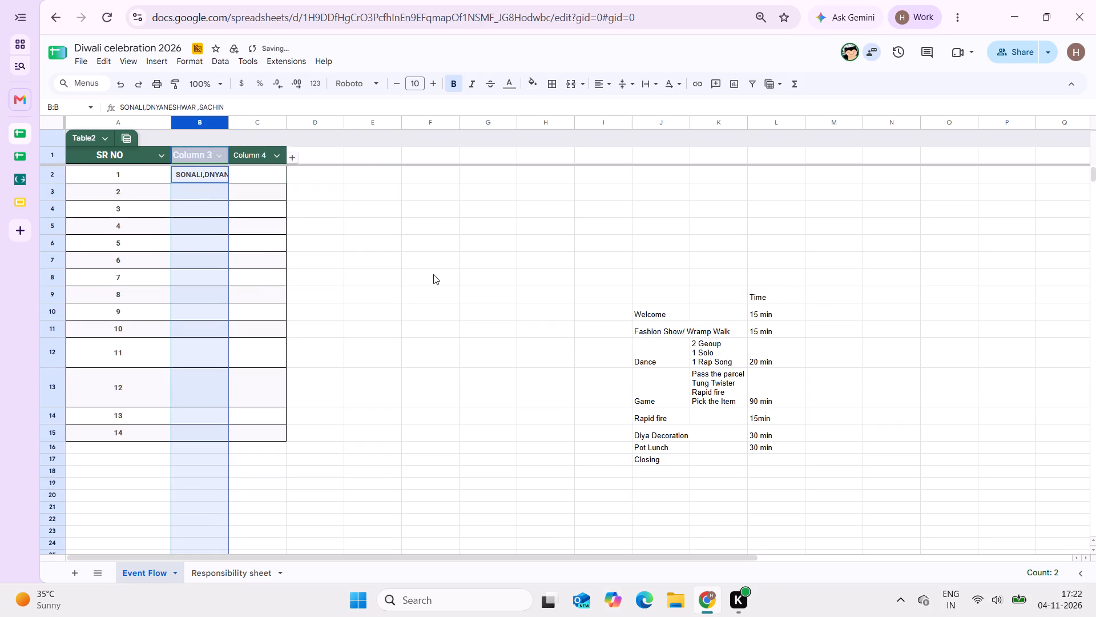
Select the leftover names entry in cell B2 of the Event Flow table.
click(214, 155)
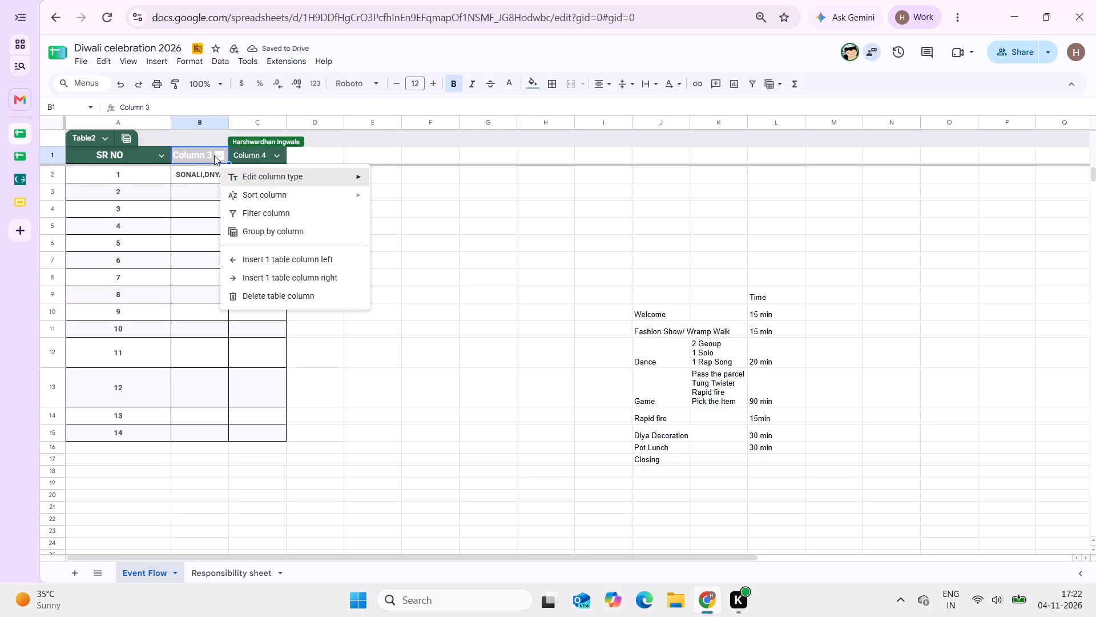
click(195, 174)
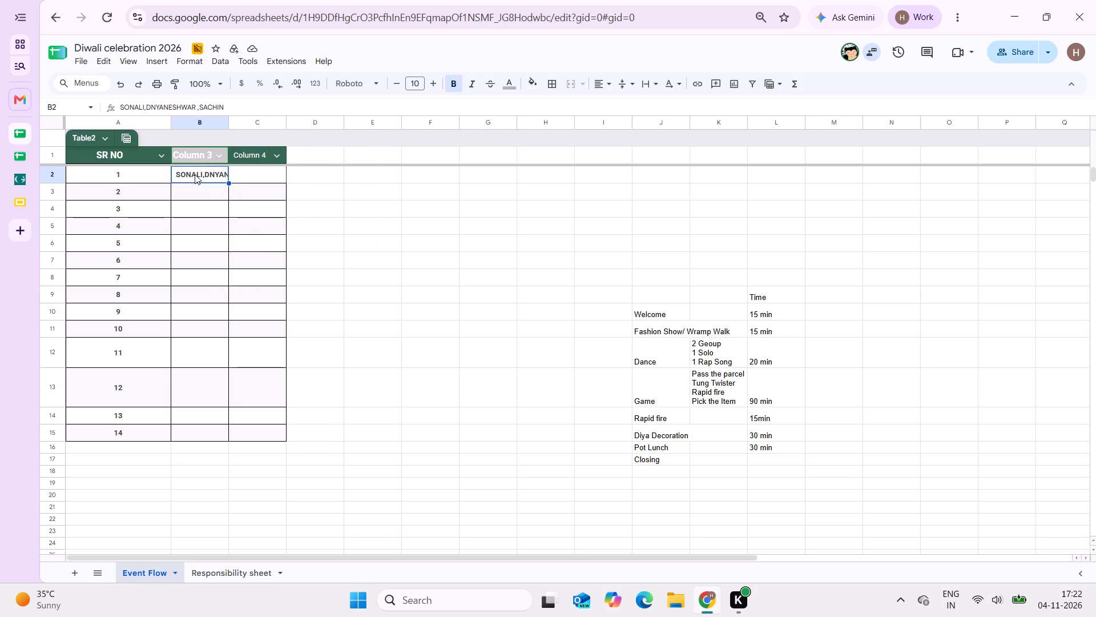
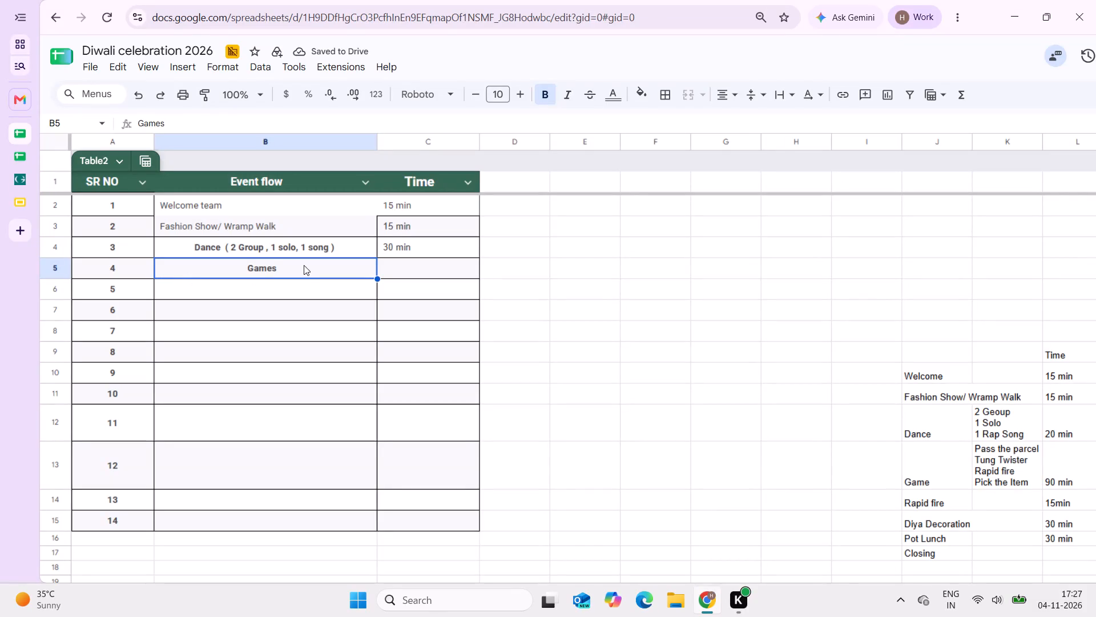
Extend the Games entry in cell B5 with "Pass the Parcel , Tunk Twister , Rapid Fier , Peack The item".
double_click(305, 264)
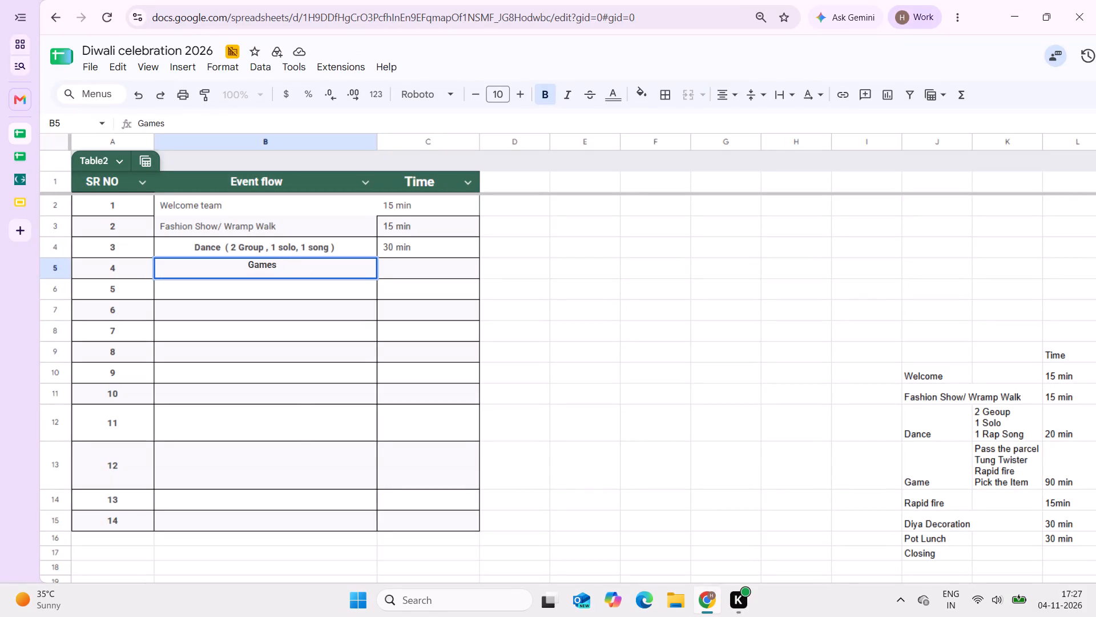
key(space)
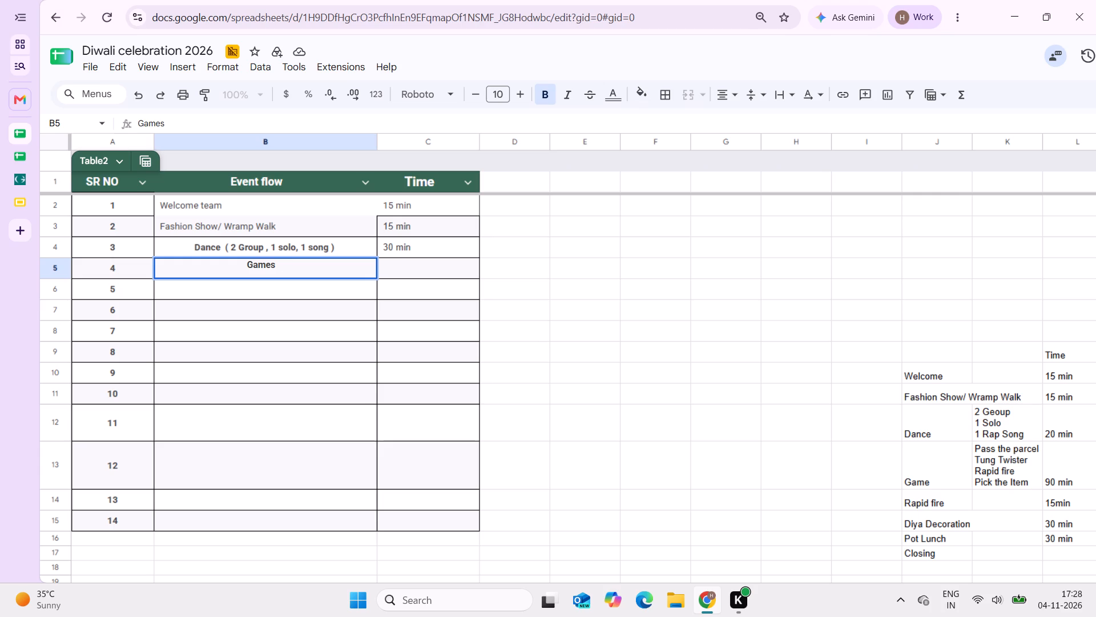
text(Pa)
text(ss the Pas)
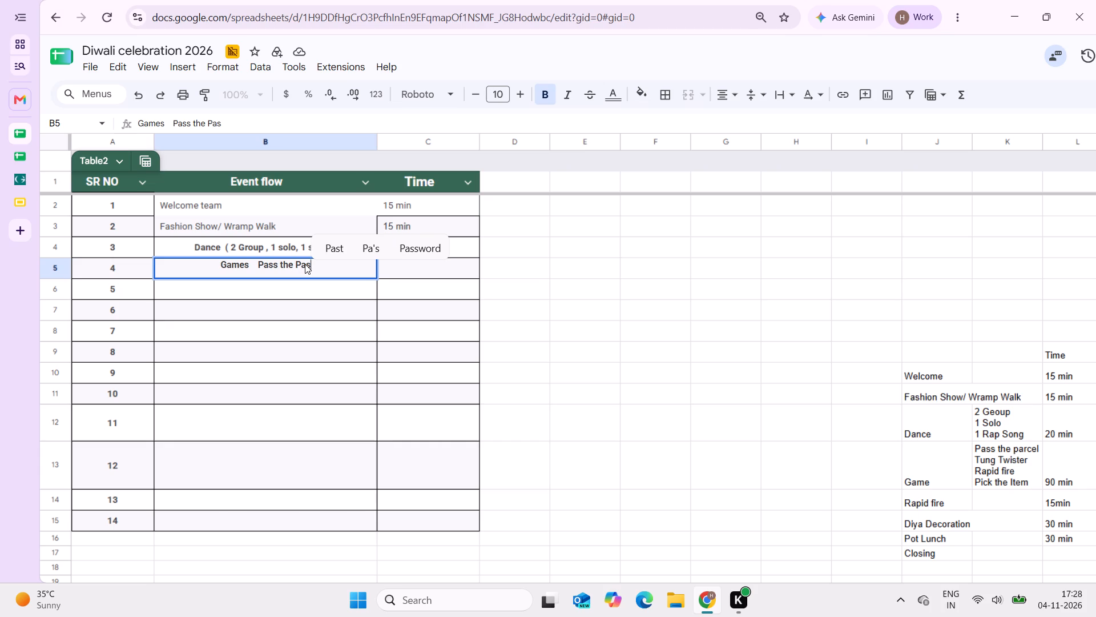
key(BackSpace)
key(r)
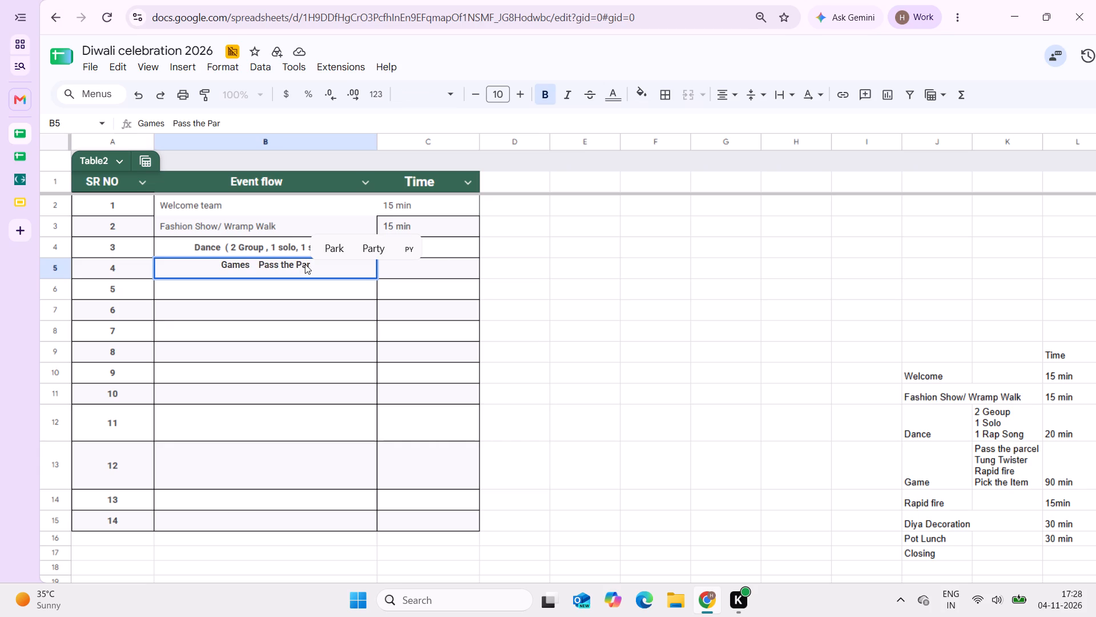
text(cel)
key(space)
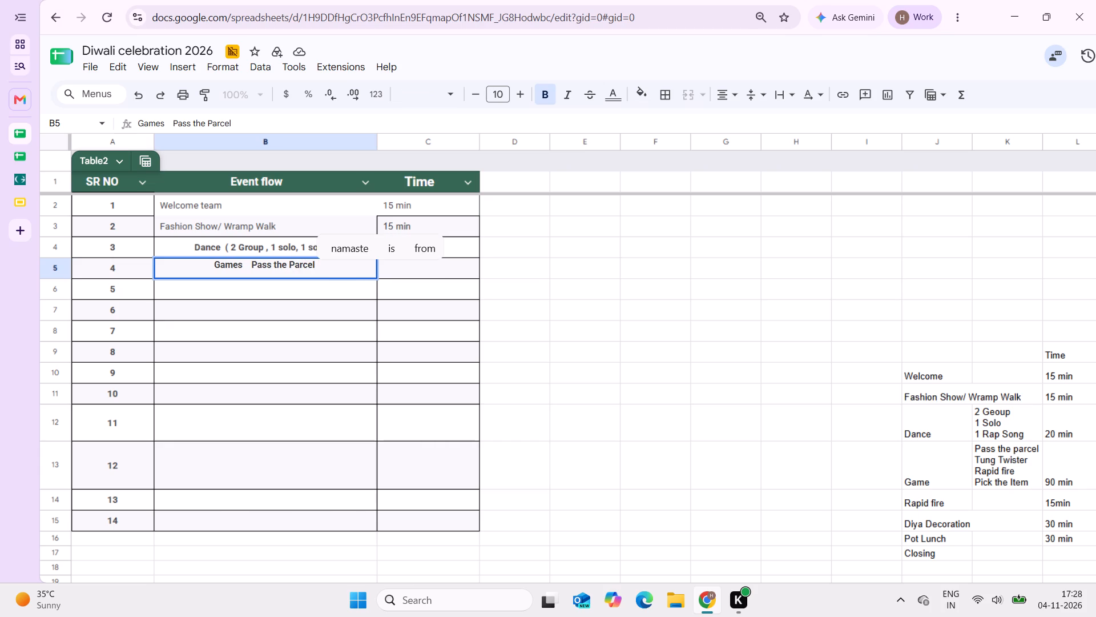
text(,)
key(space)
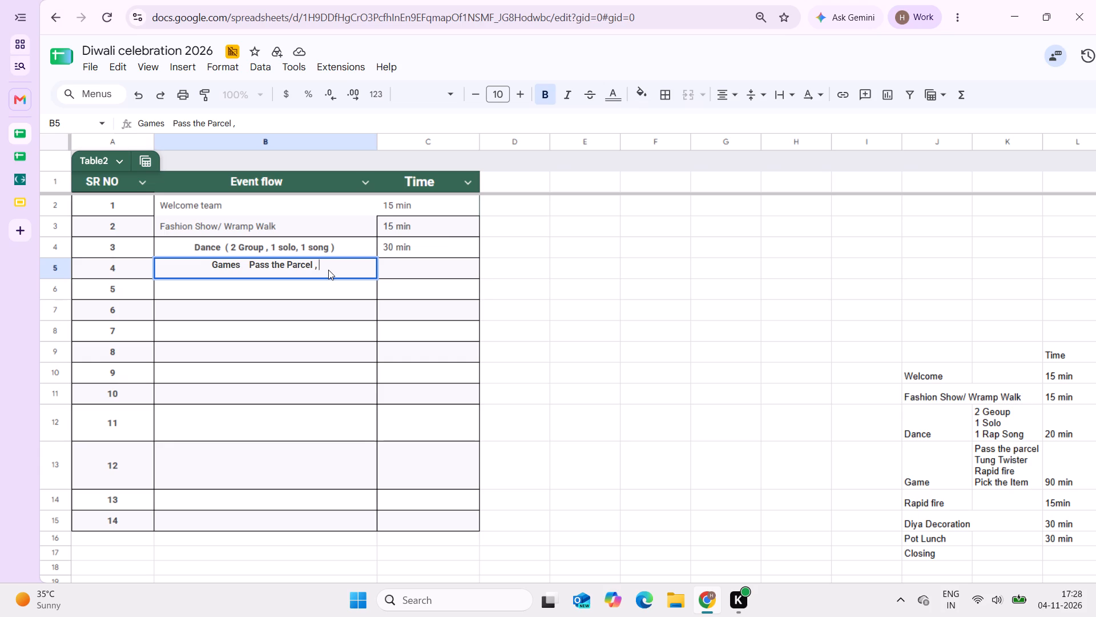
text(Tunk)
key(space)
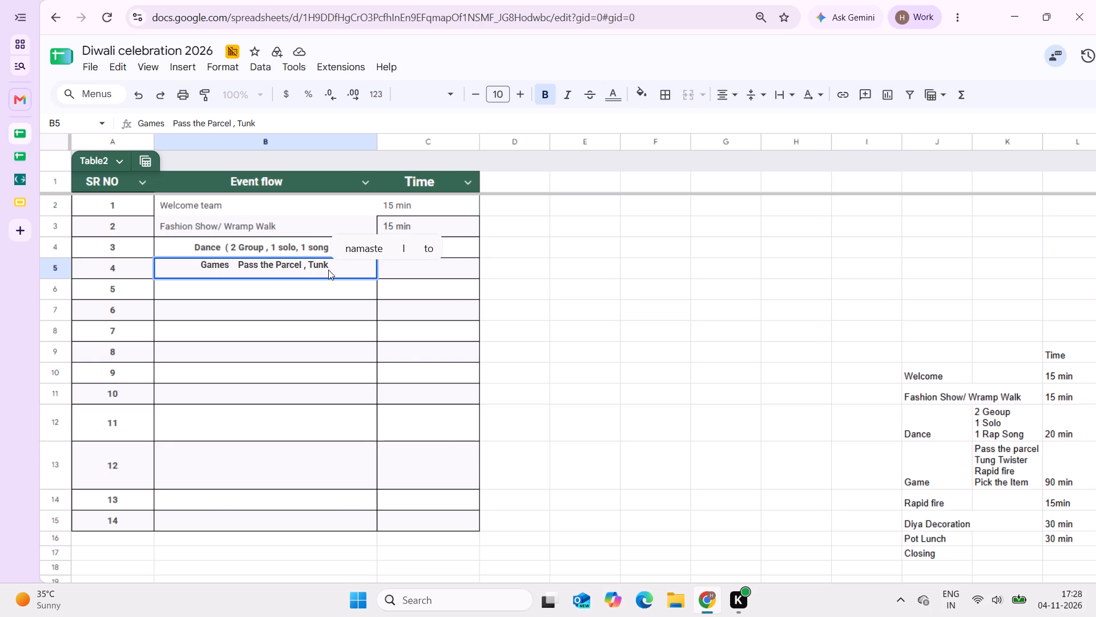
text(Twister ,)
key(space)
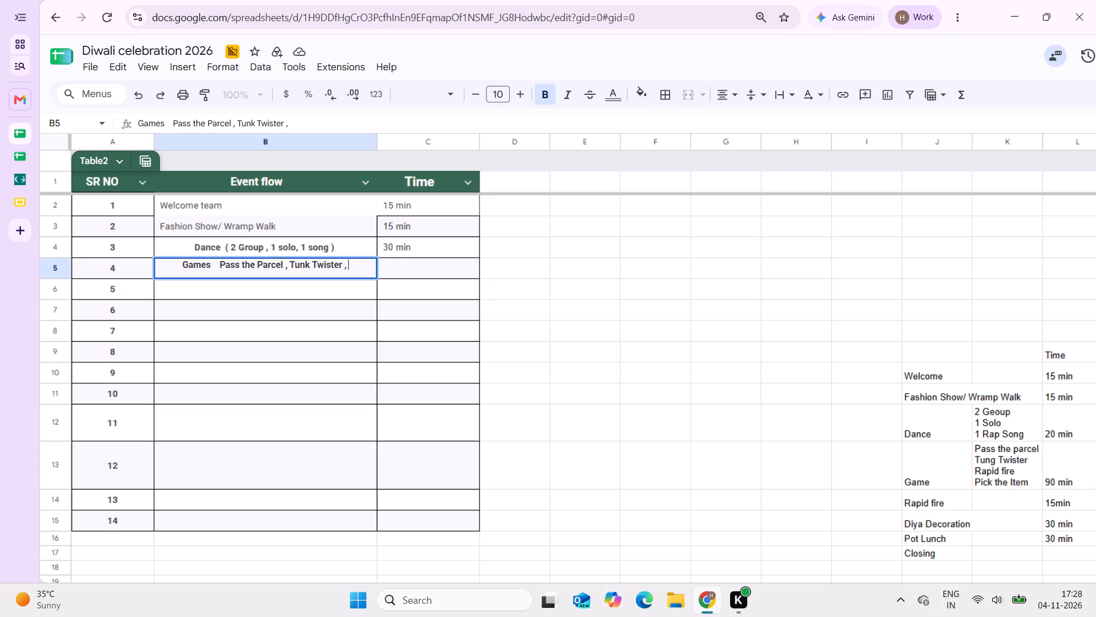
text(Rapid)
key(space)
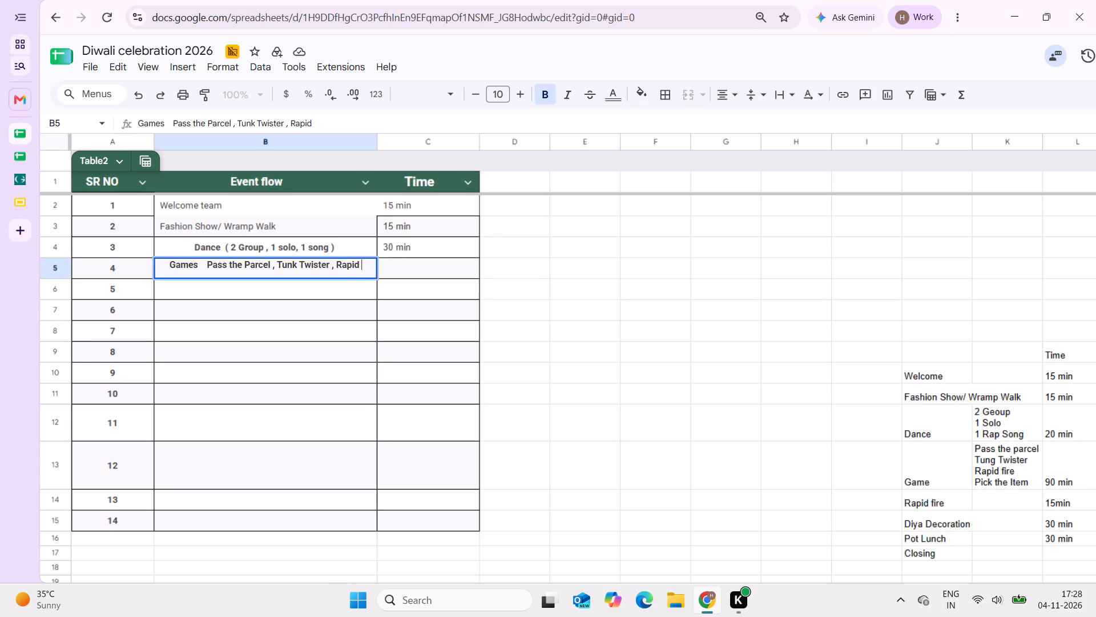
text(Fier)
key(space)
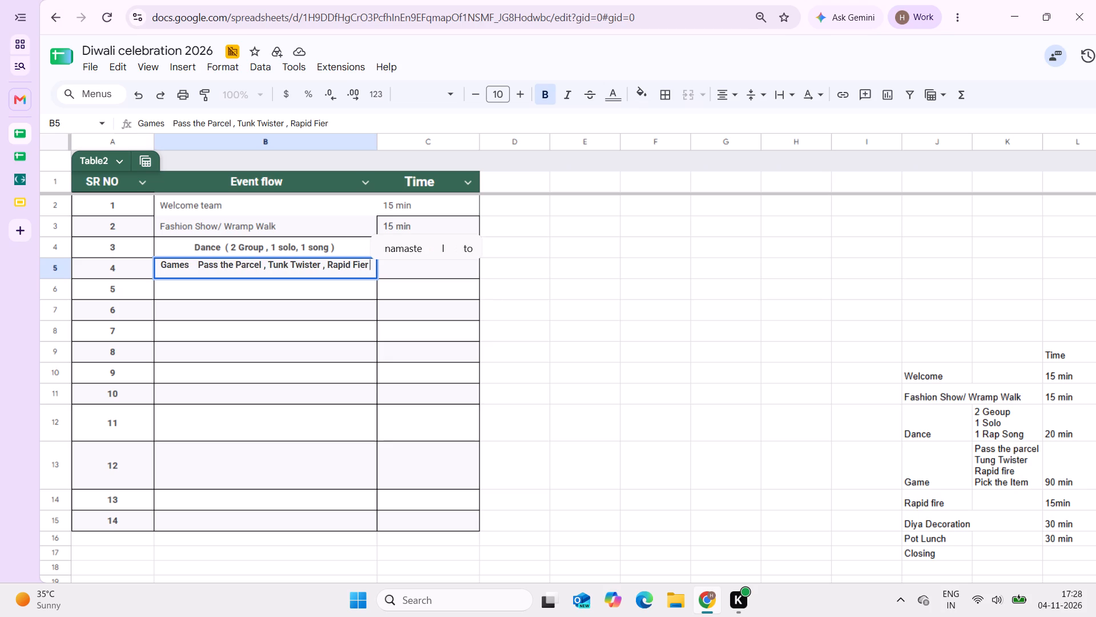
text(,)
key(space)
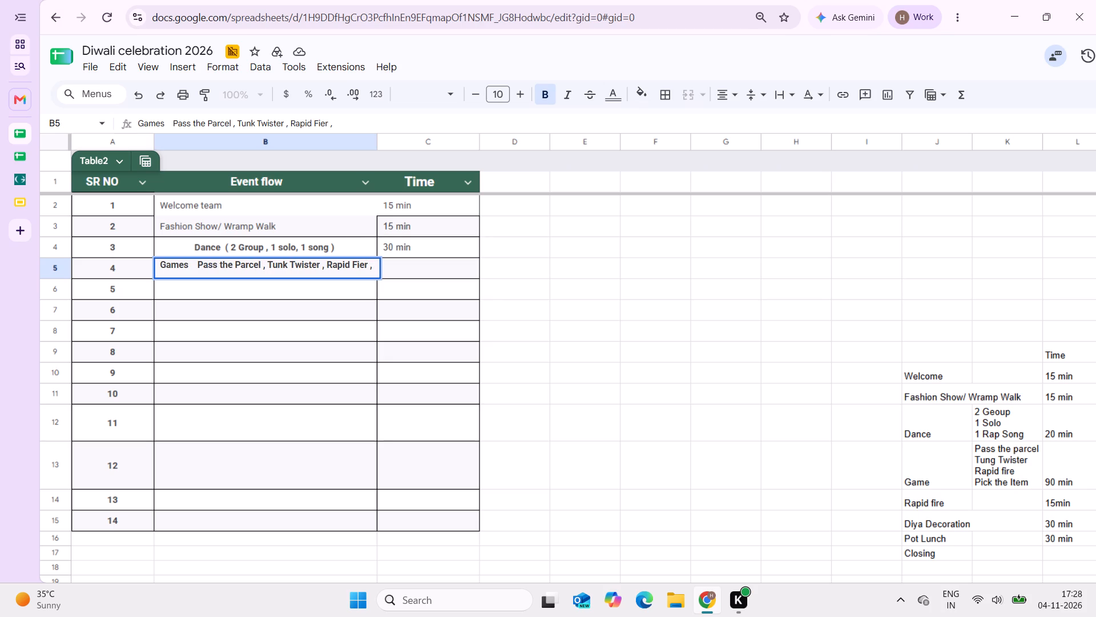
text(Peacj)
key(BackSpace)
text(k The I)
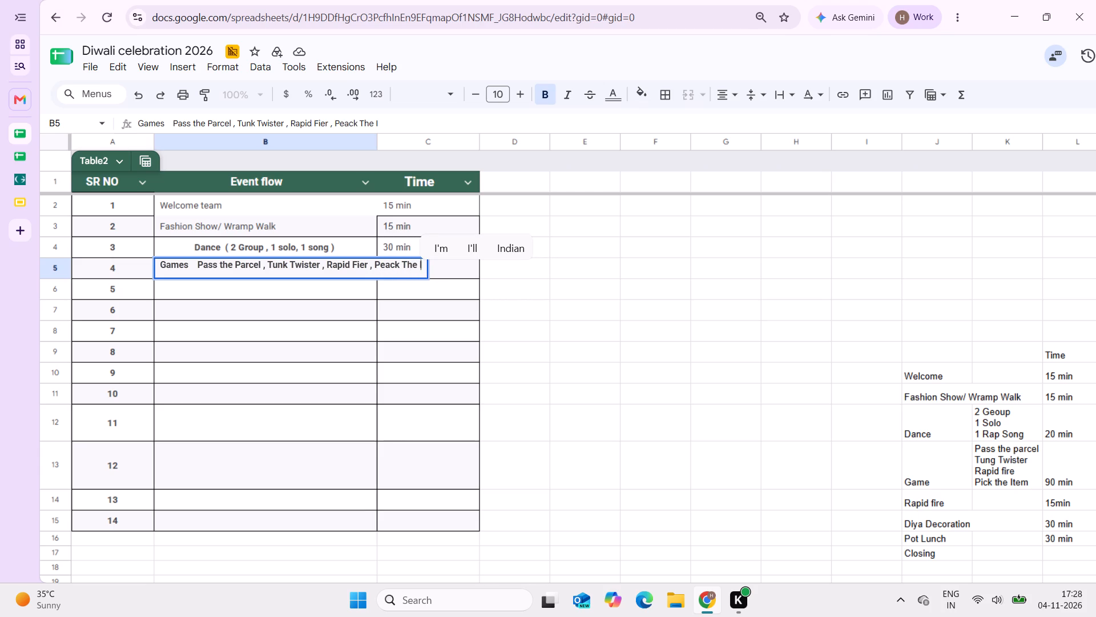
key(BackSpace)
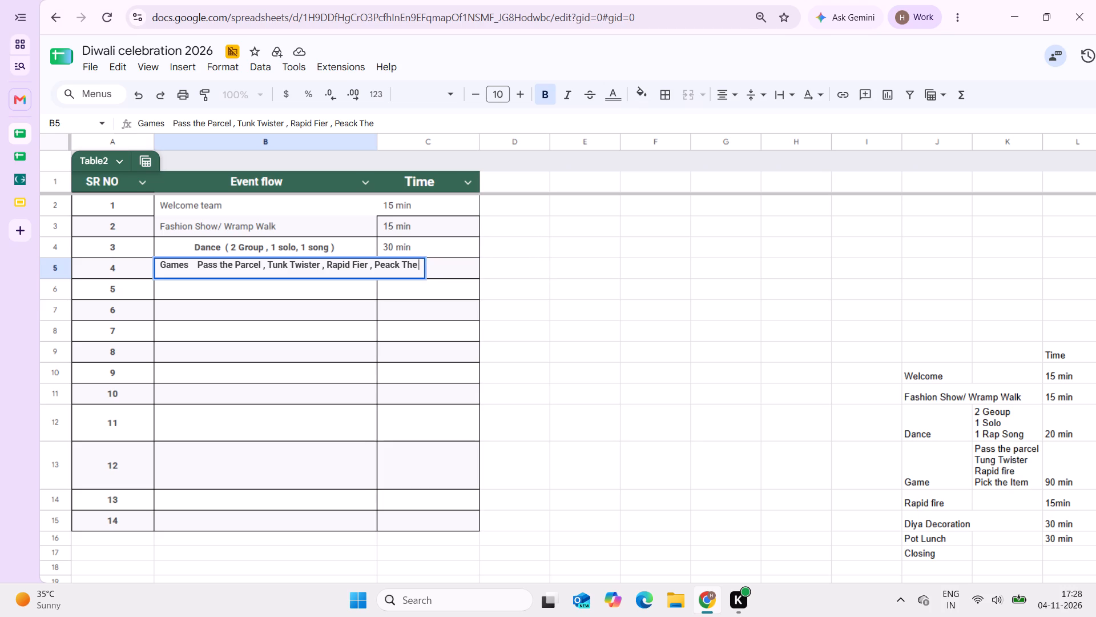
key(space)
text(item)
key(space)
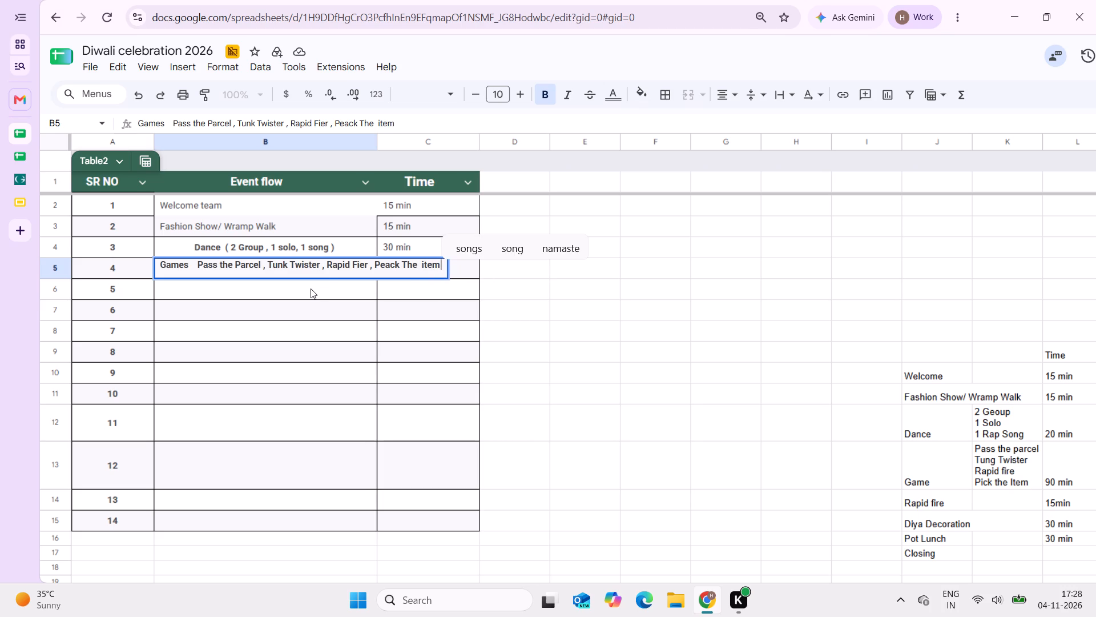
click(311, 289)
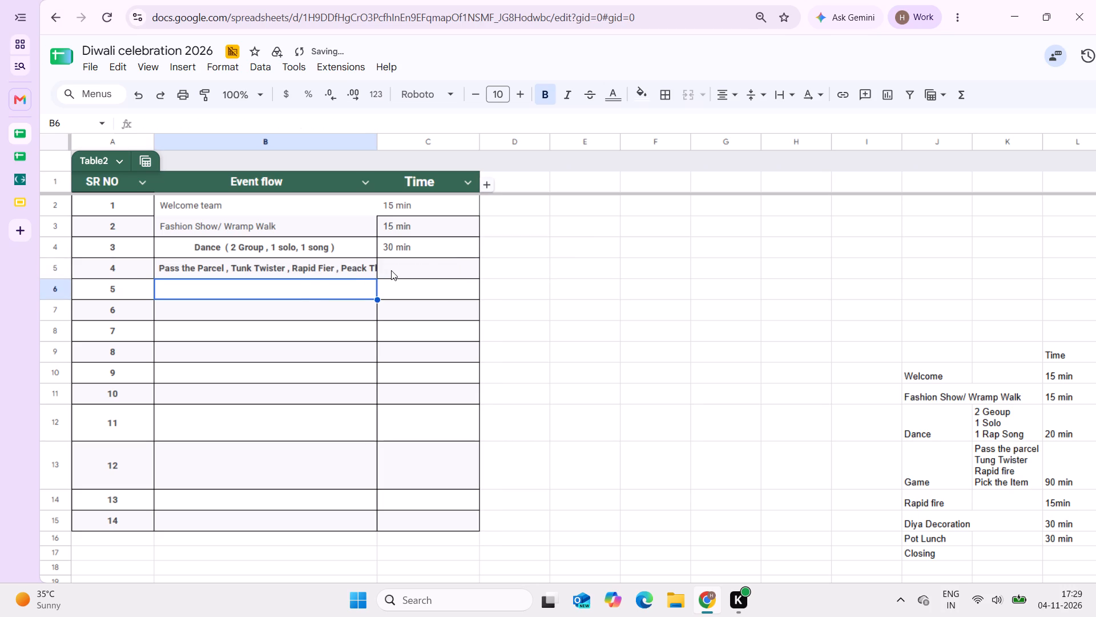
Select the empty Time cell C5 in the Games row of the Event Flow table.
click(391, 270)
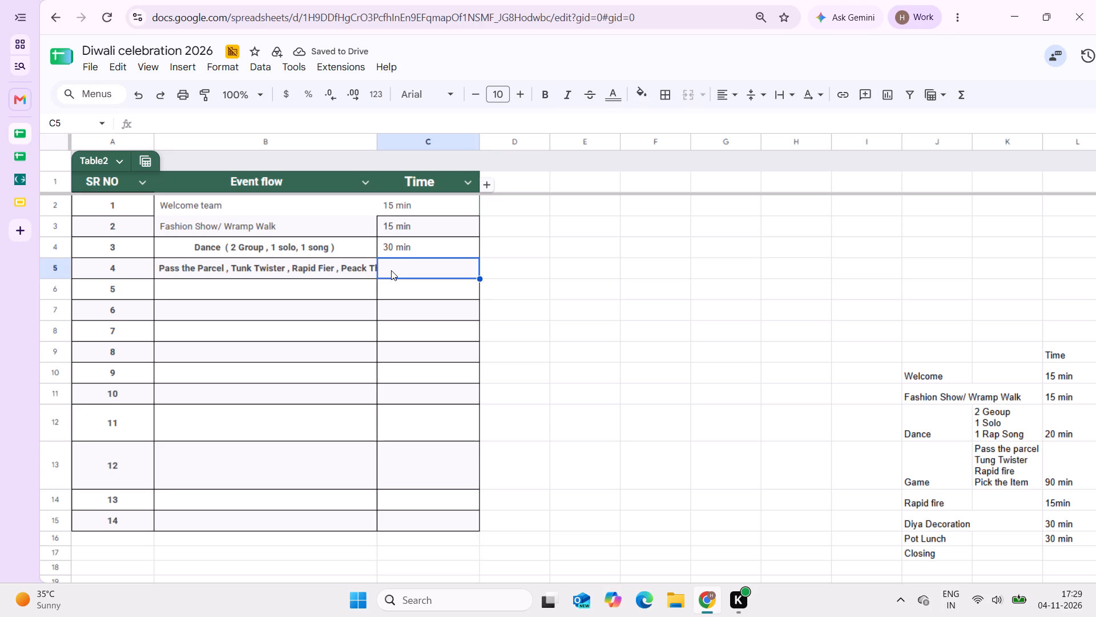
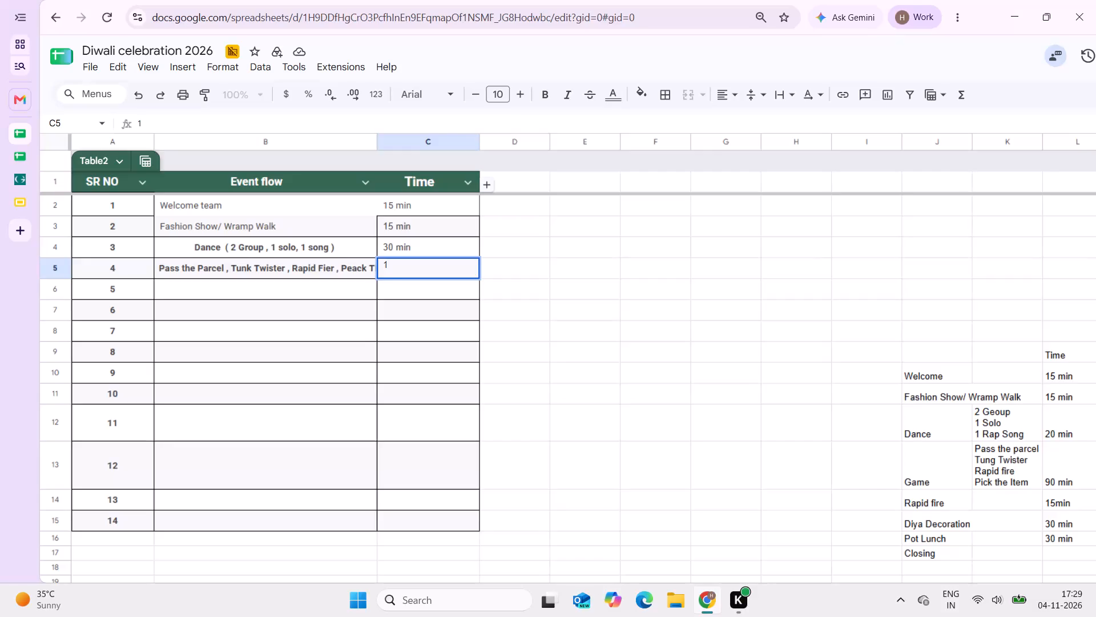
Enter "1 hr" as the Time for the games row in cell C5 of the event flow table.
key(space)
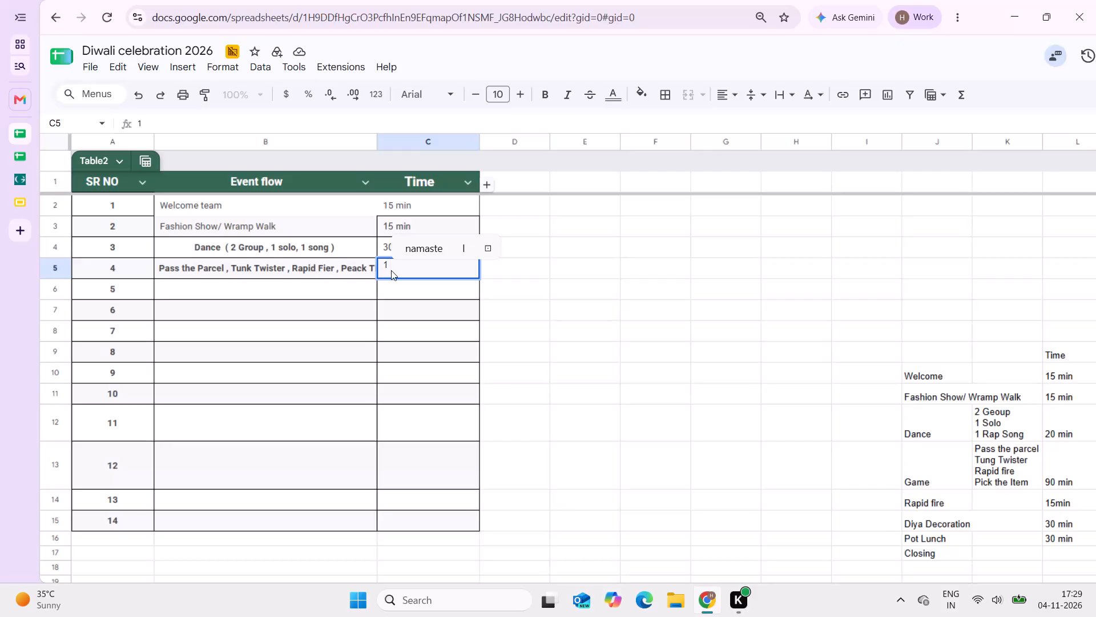
text(hr)
key(space)
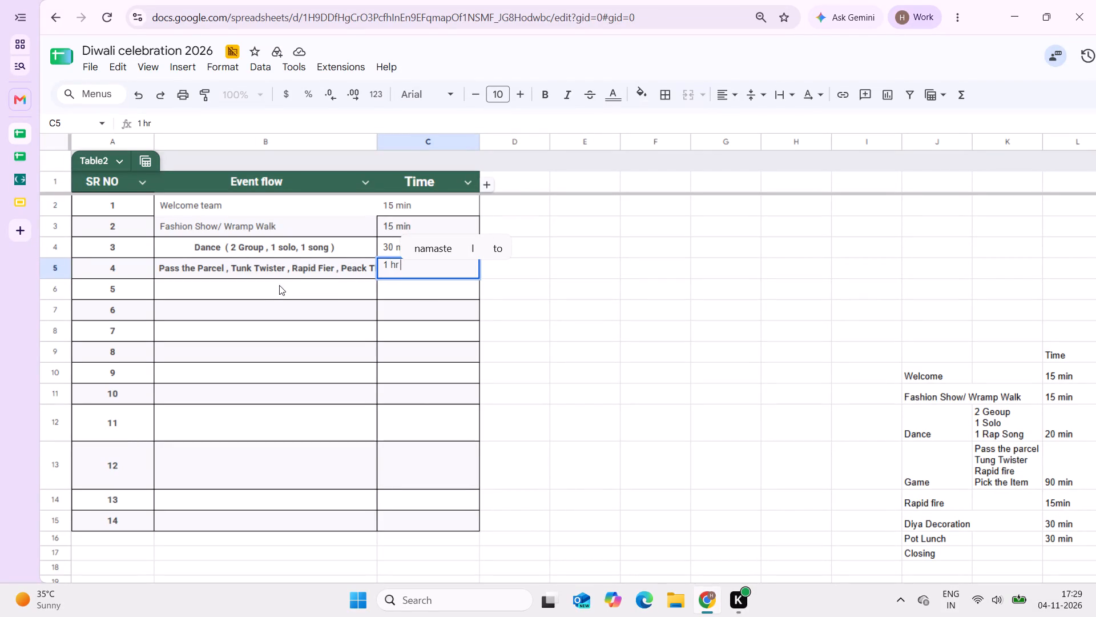
click(271, 292)
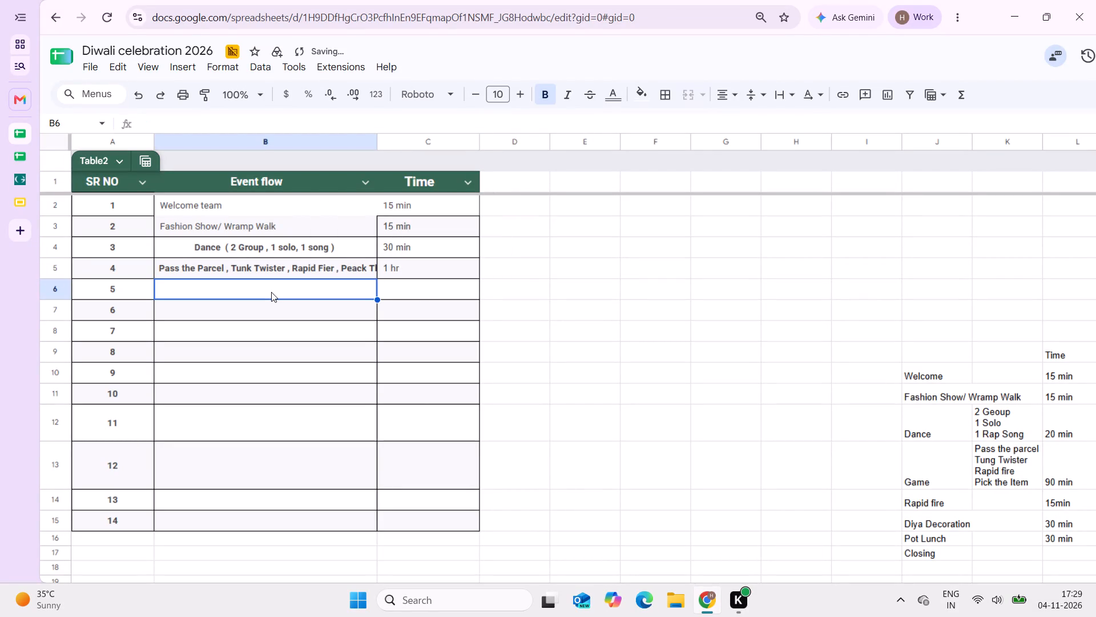
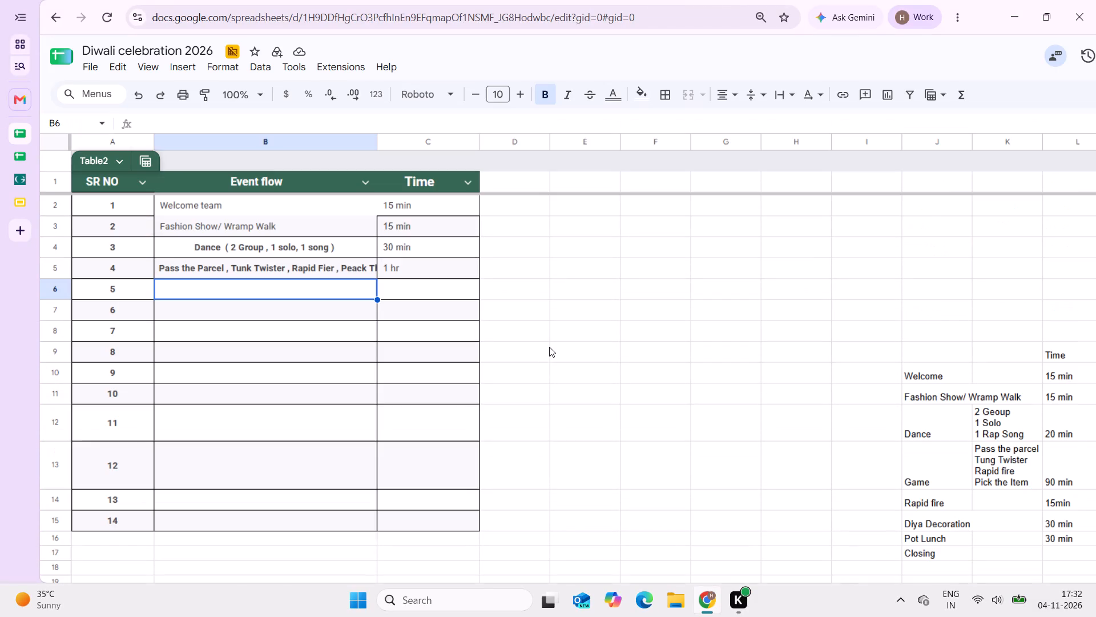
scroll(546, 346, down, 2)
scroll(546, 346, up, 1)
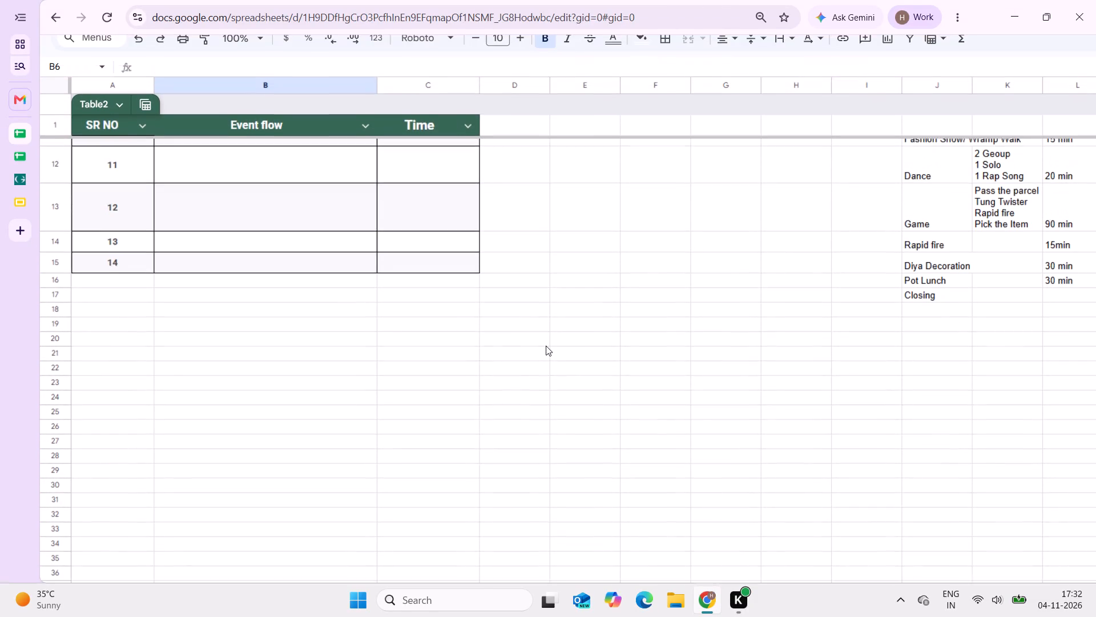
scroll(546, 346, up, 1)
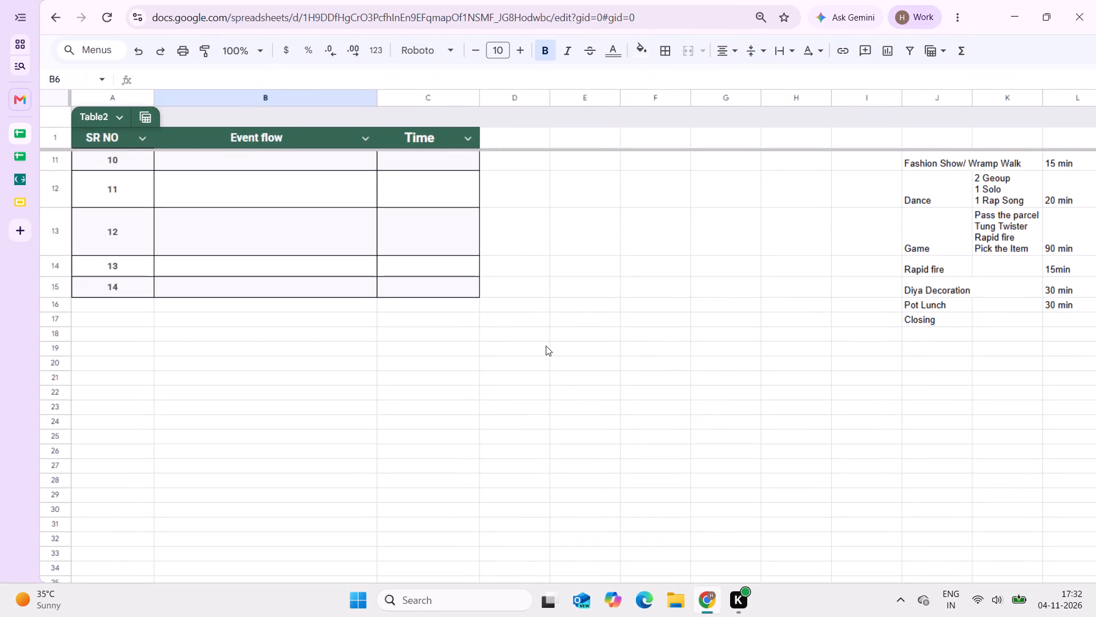
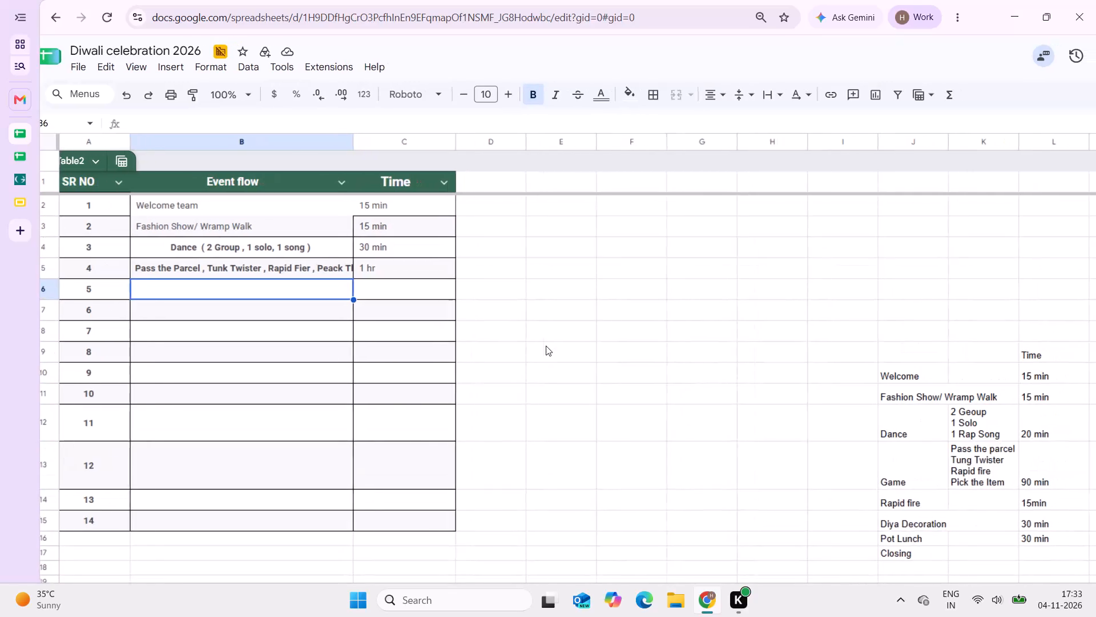
Apply all borders to the Event flow and Time cells of the Welcome team and Fashion Show rows.
scroll(546, 346, up, 4)
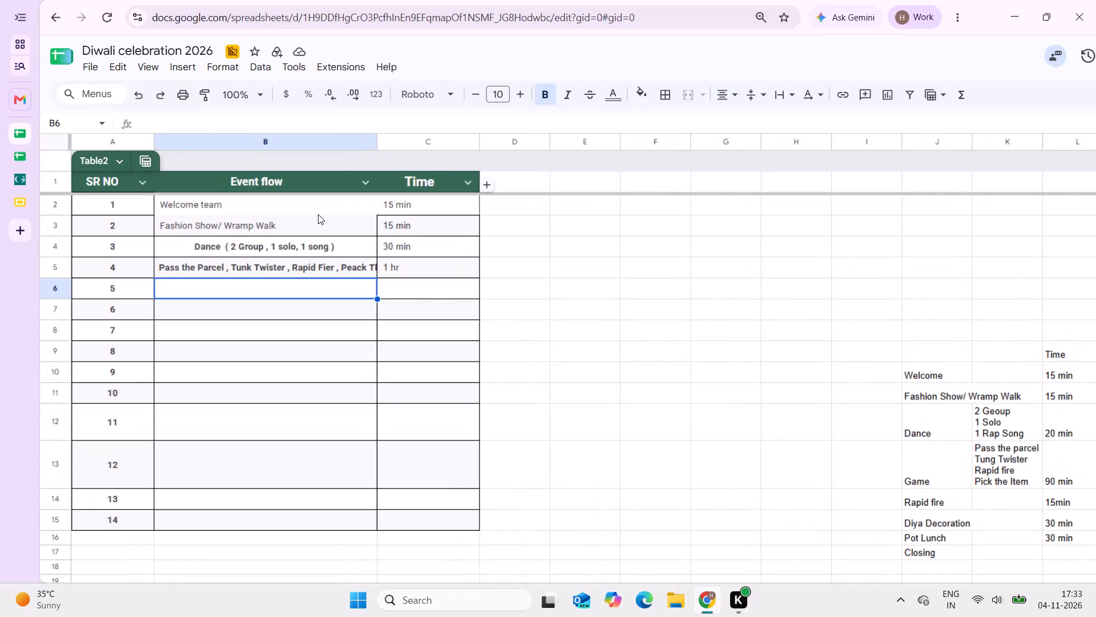
double_click(318, 214)
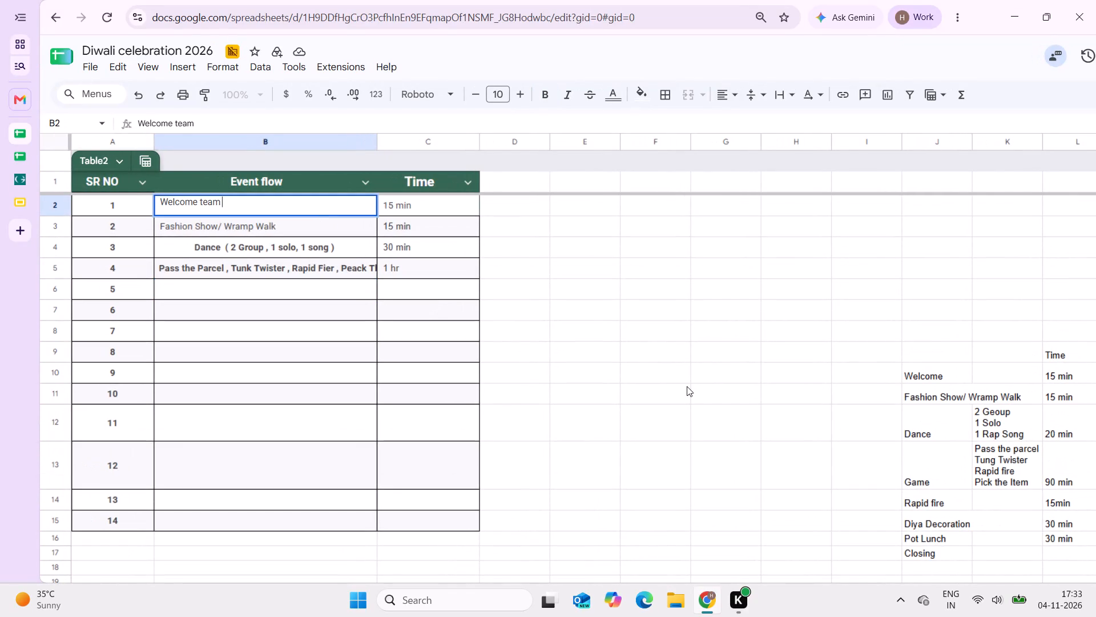
click(687, 386)
drag(329, 205, 442, 216)
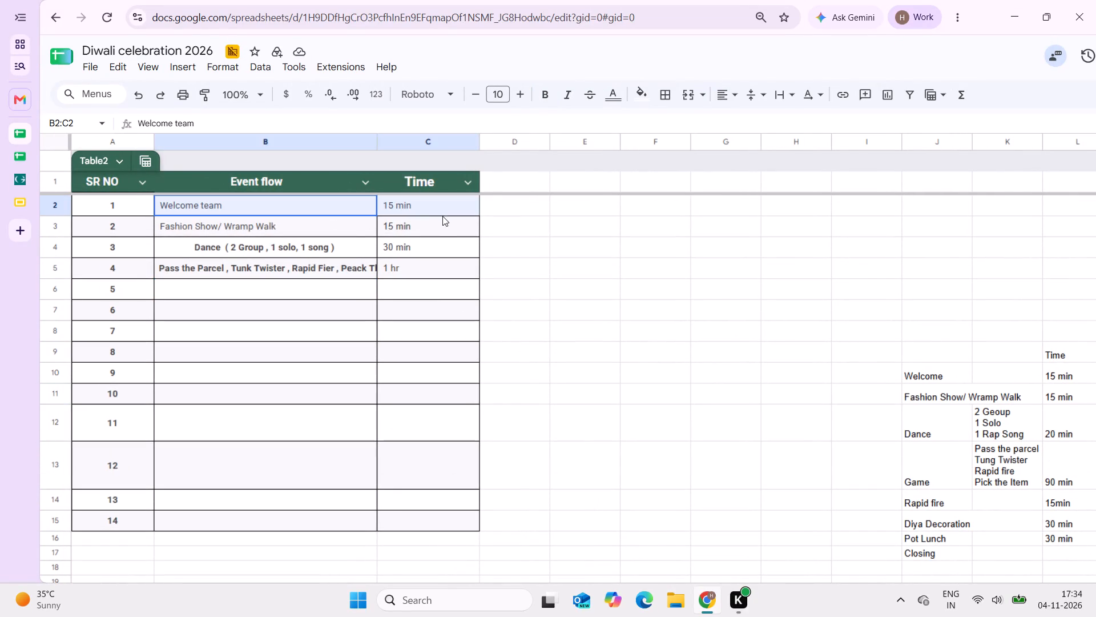
drag(442, 216, 442, 230)
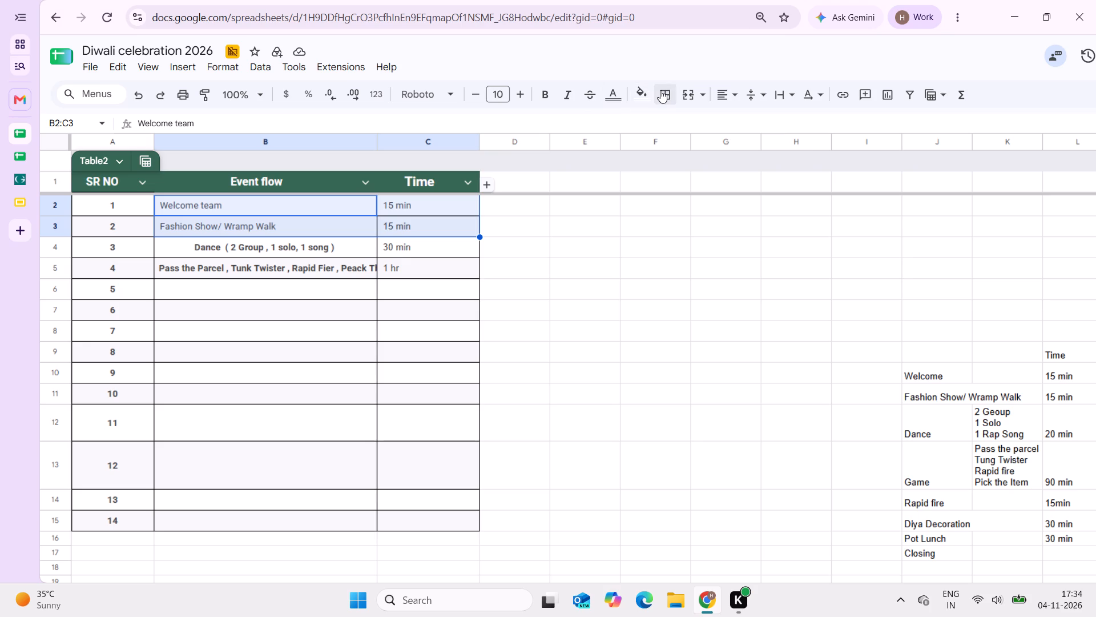
click(660, 90)
click(670, 121)
click(594, 372)
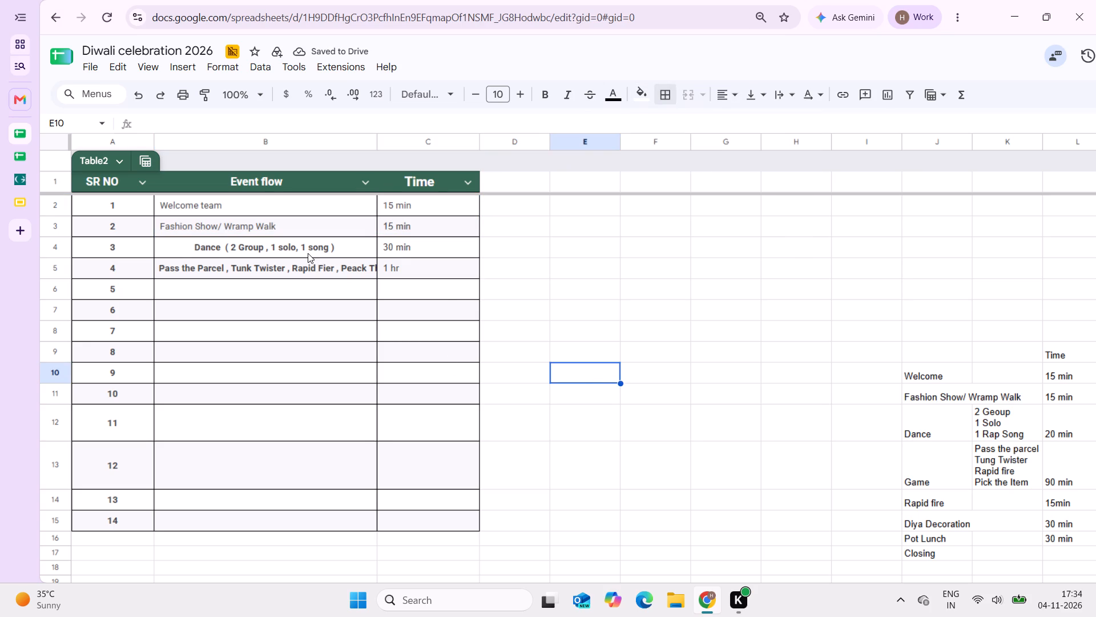
Wrap the text of the Games entry in row 4 of the Event flow column.
click(335, 274)
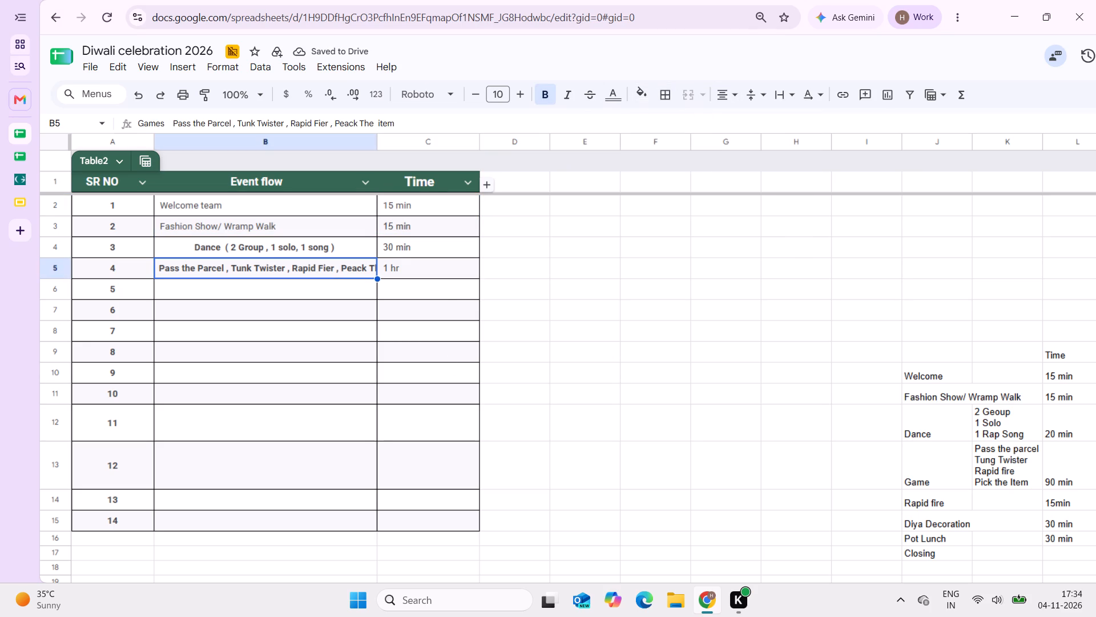
click(791, 95)
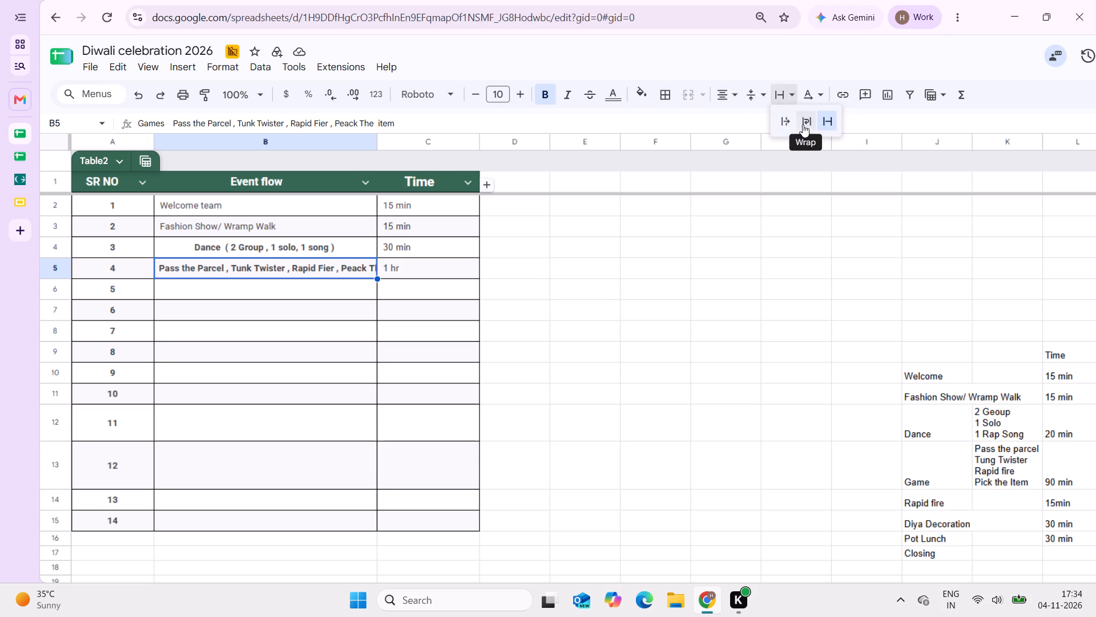
click(804, 122)
click(682, 353)
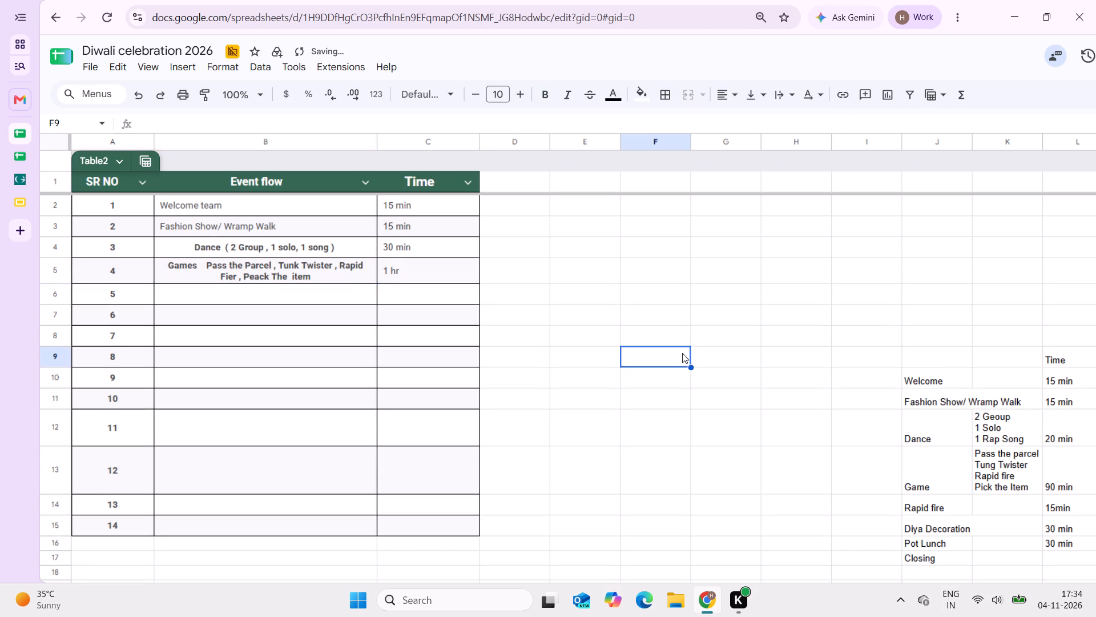
Review the rough schedule notes against the Event flow table for the activity that follows the games.
scroll(682, 353, down, 1)
scroll(682, 353, up, 4)
click(614, 442)
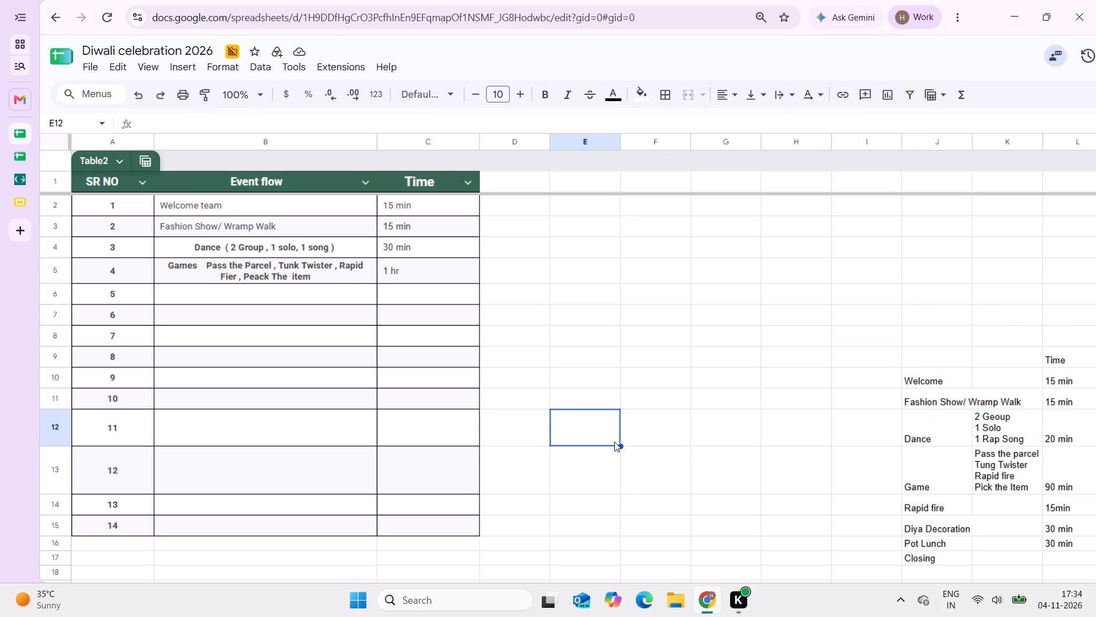
scroll(614, 442, right, 1)
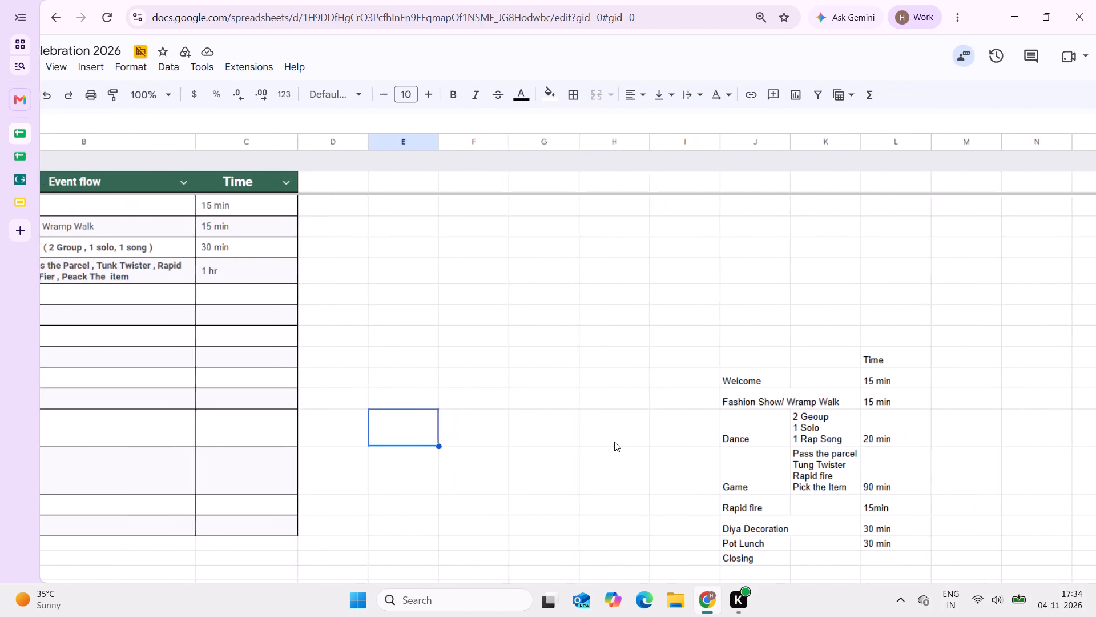
scroll(614, 442, right, 1)
scroll(614, 442, up, 4)
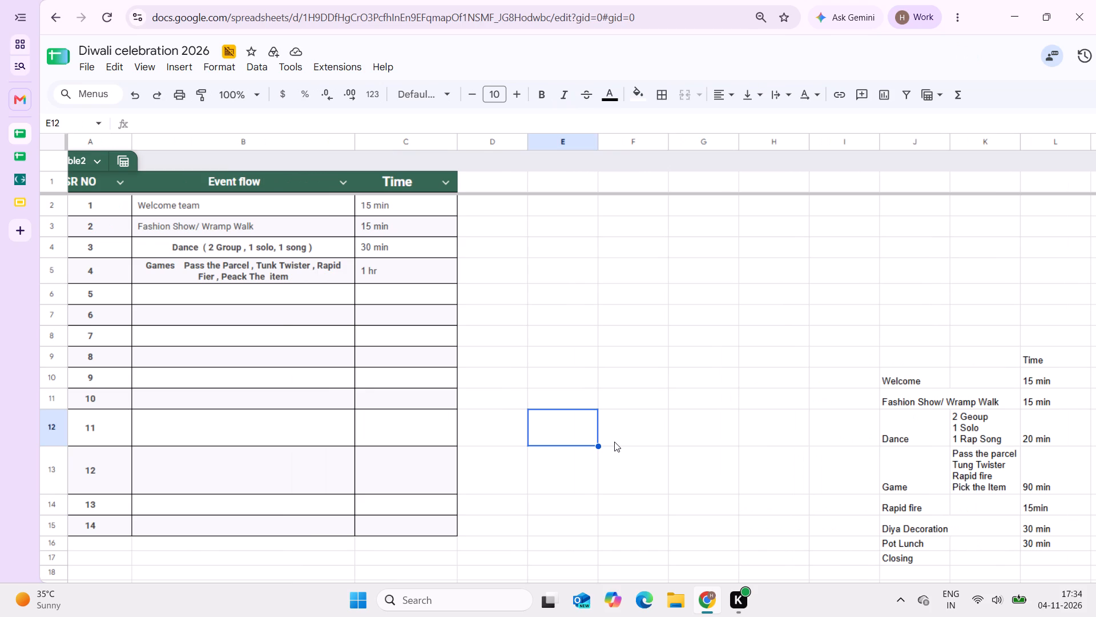
scroll(614, 442, right, 1)
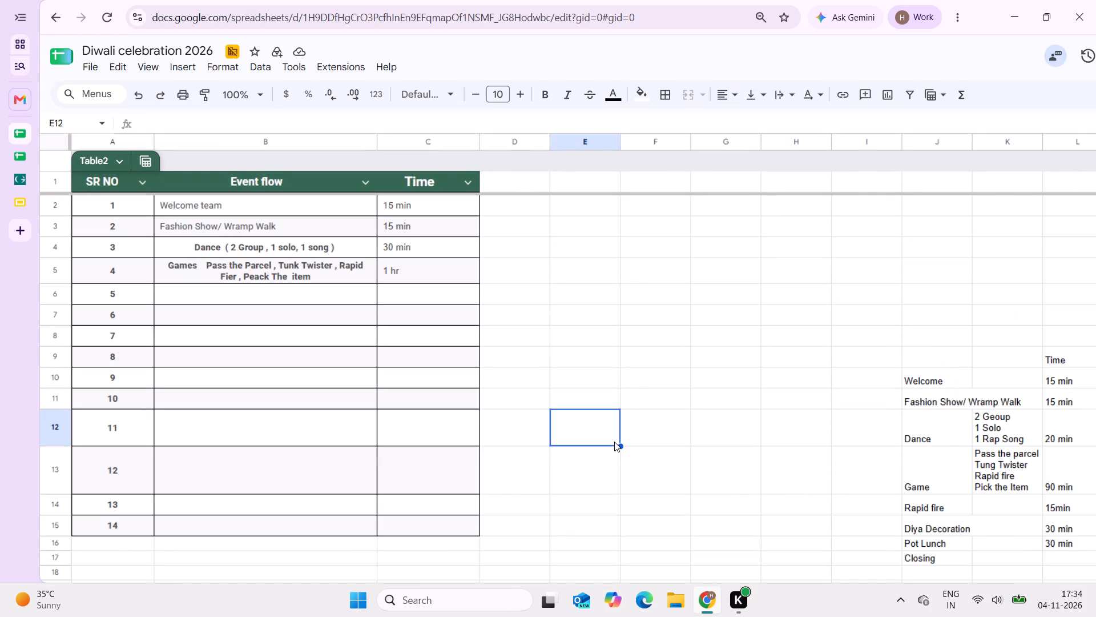
scroll(614, 442, up, 4)
click(219, 297)
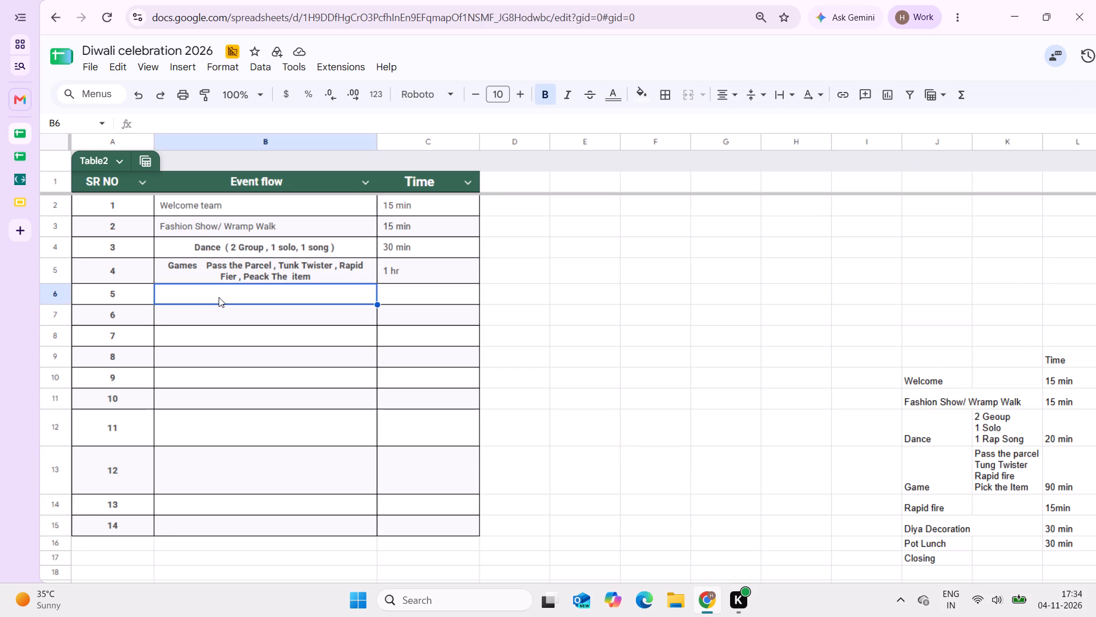
scroll(606, 332, left, 2)
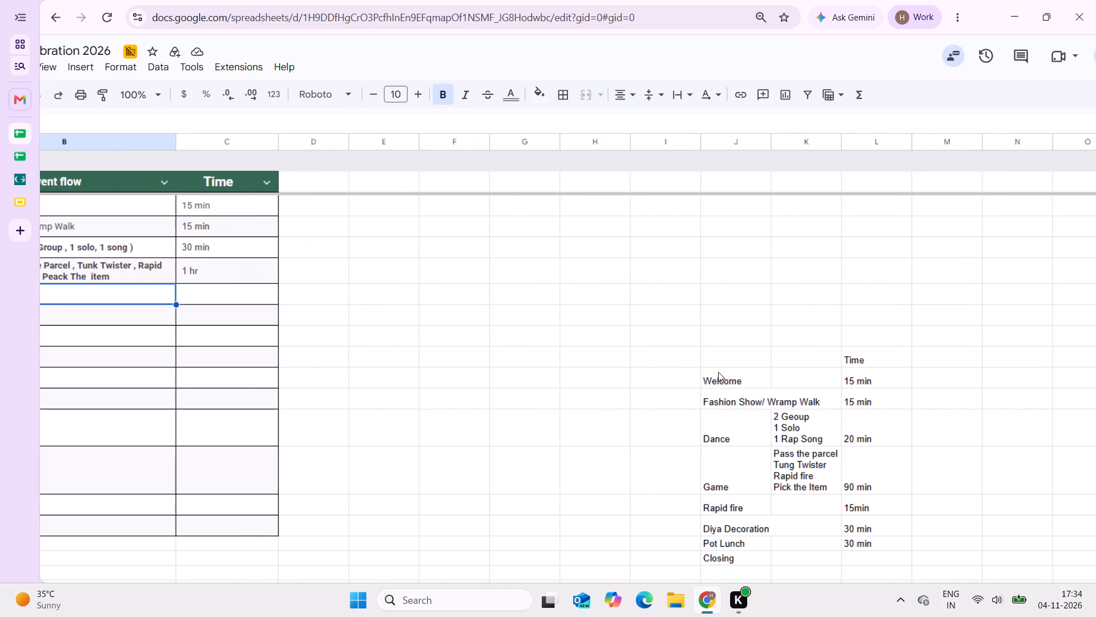
scroll(721, 374, right, 6)
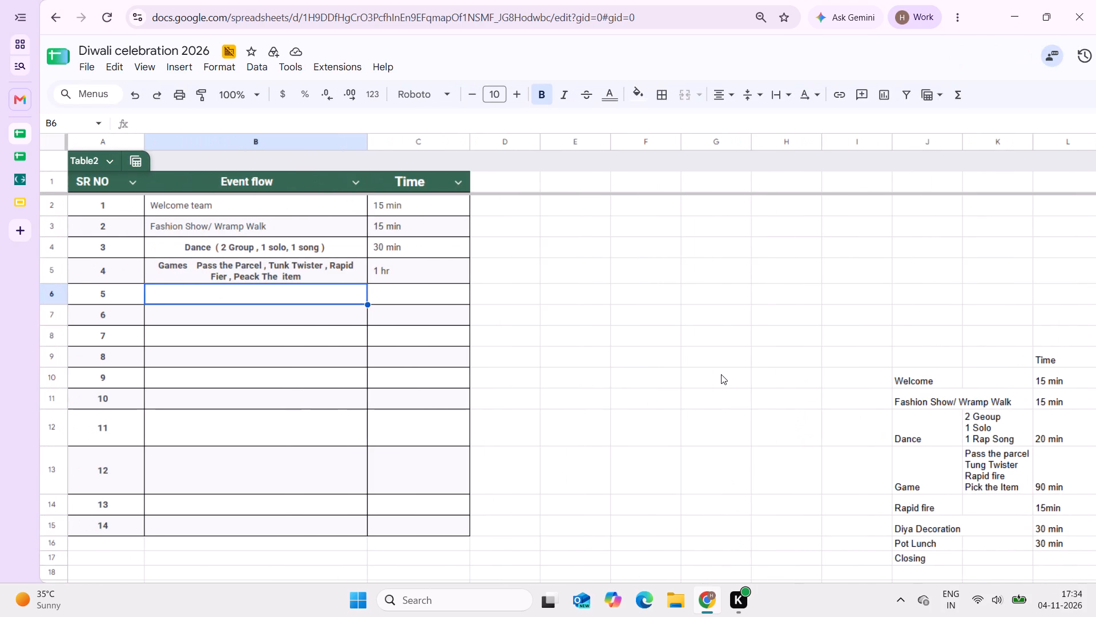
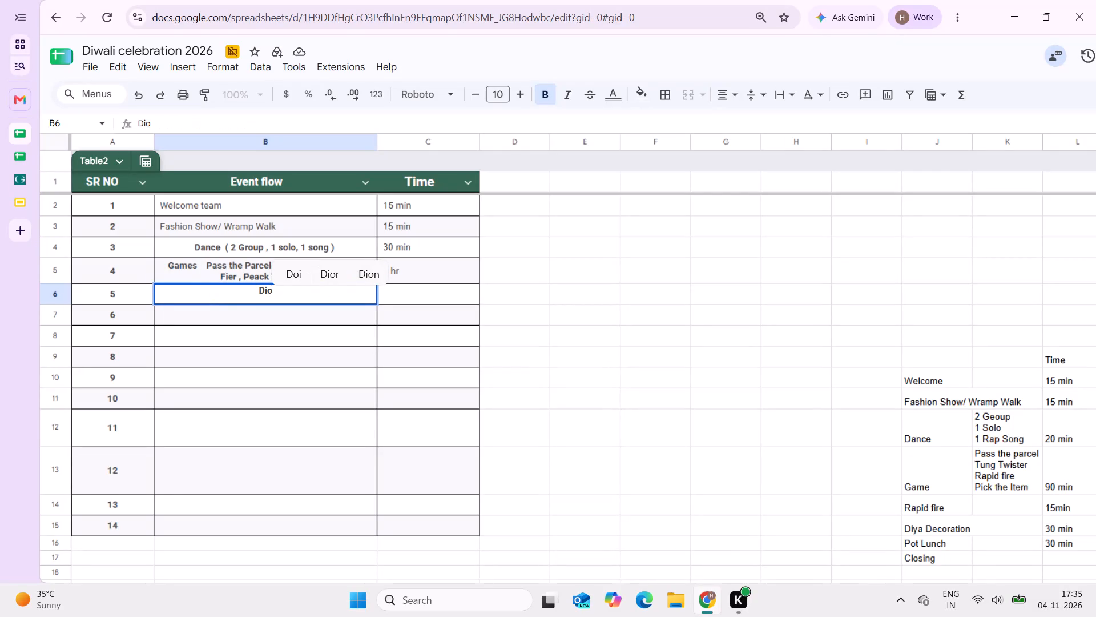
Complete the Event flow entry for serial number 5 as Diya Decoration Task.
key(BackSpace)
text(ya)
key(space)
text(Decoration)
key(space)
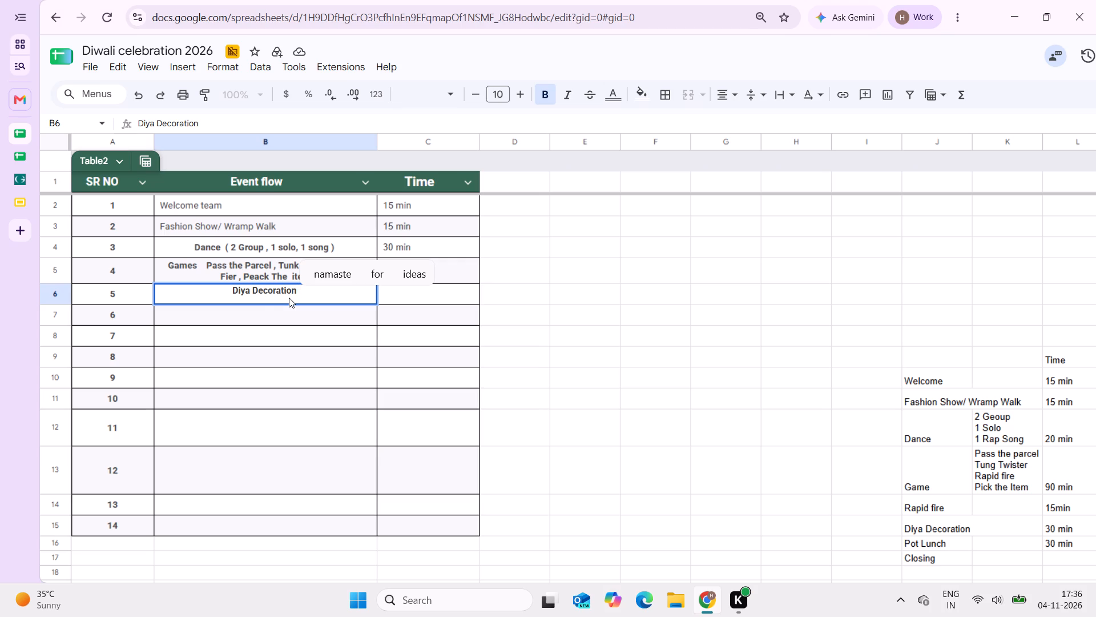
text(Task)
key(space)
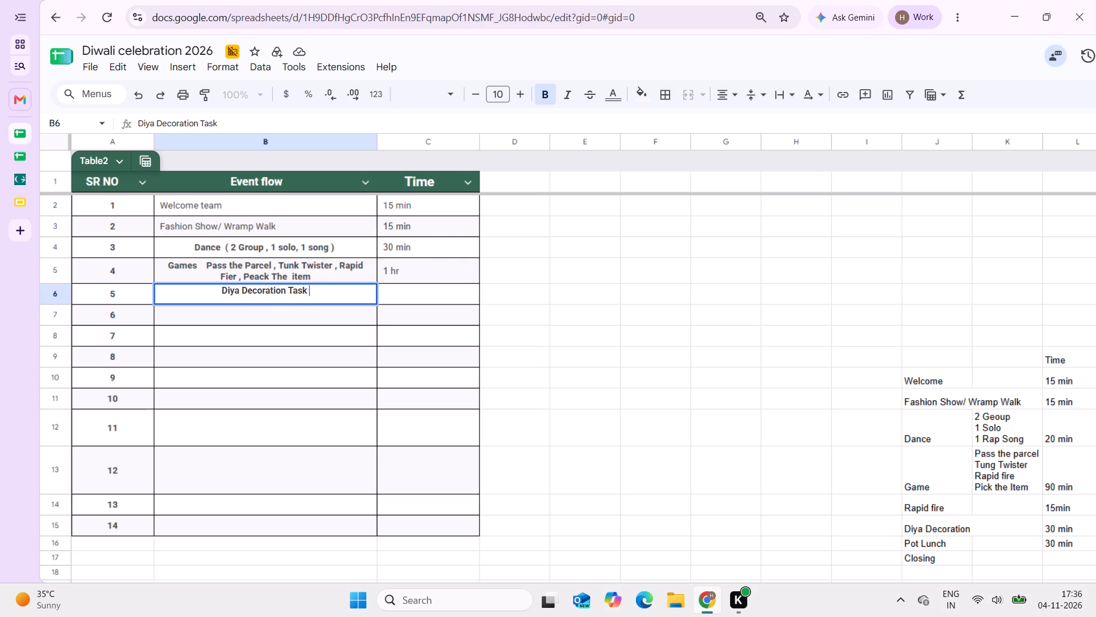
click(426, 295)
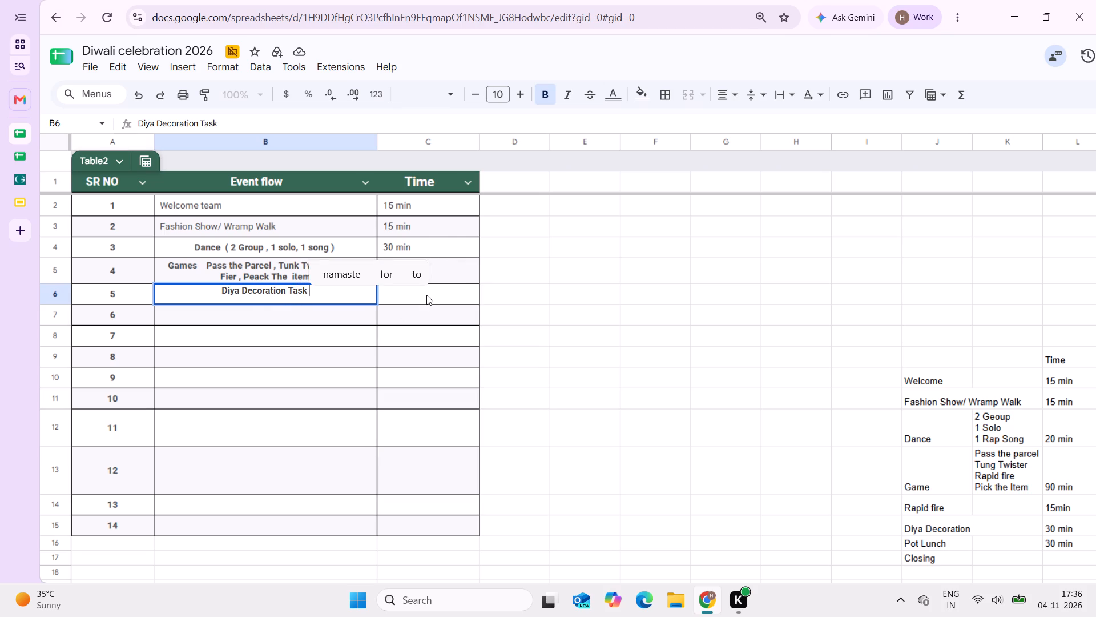
click(331, 309)
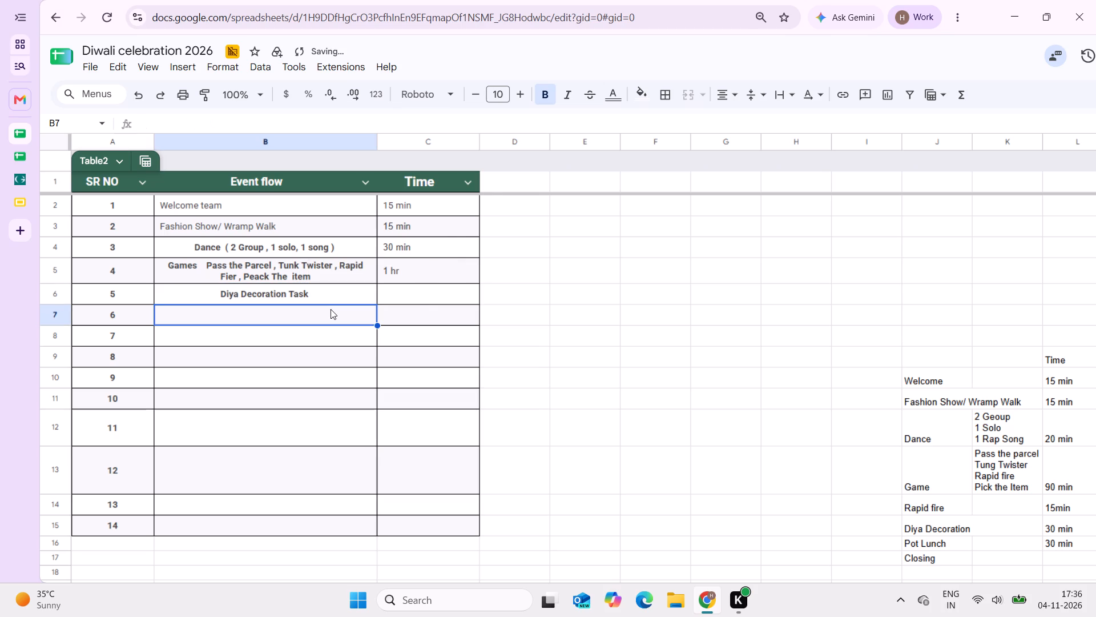
Enter 30 min as the Time for the Diya Decoration Task row.
click(414, 298)
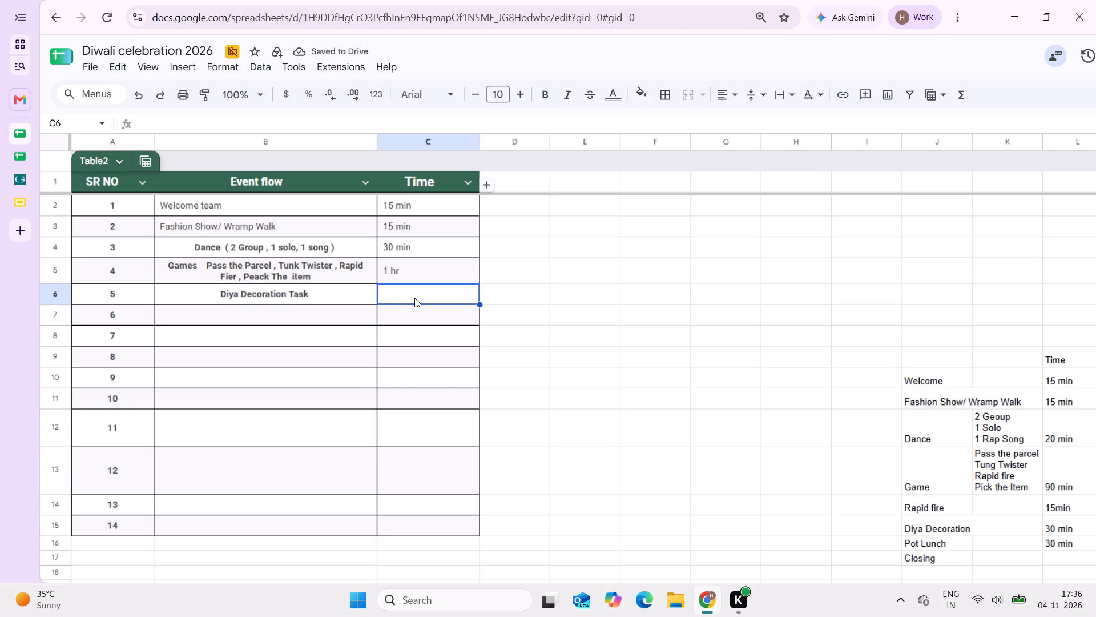
text(30 nimi)
key(BackSpace)
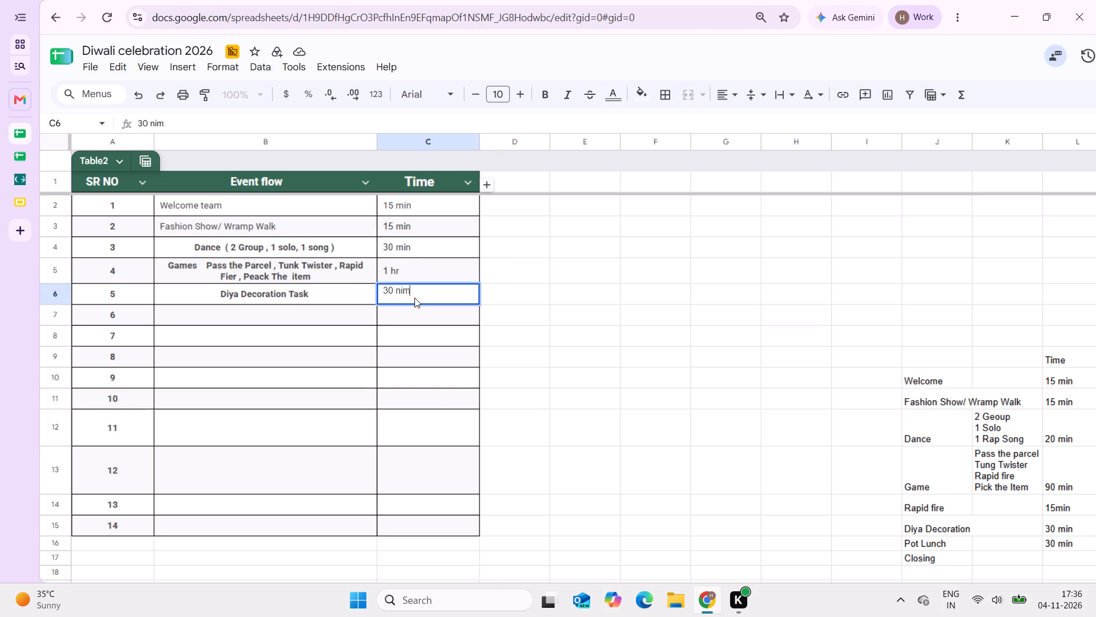
key(BackSpace)
key(BackSpace)
key(BackSpace)
text(min)
key(space)
key(Down)
Add Pot Lunch as the Event flow entry for serial number 6, with a Time of 30 min.
key(Left)
key(Left)
key(Right)
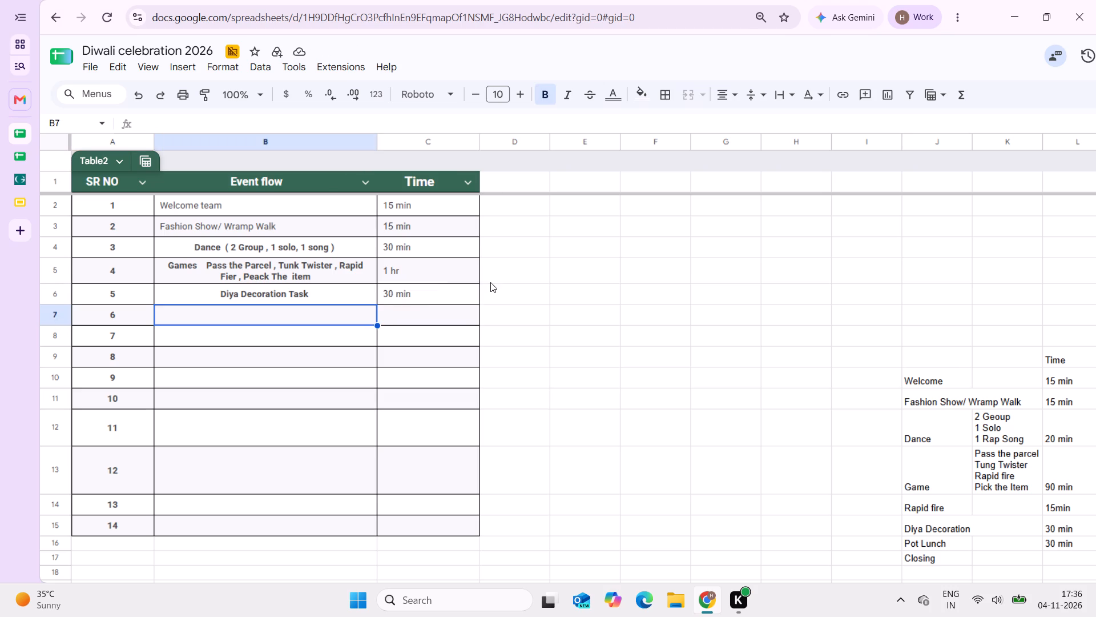
key(shift+p)
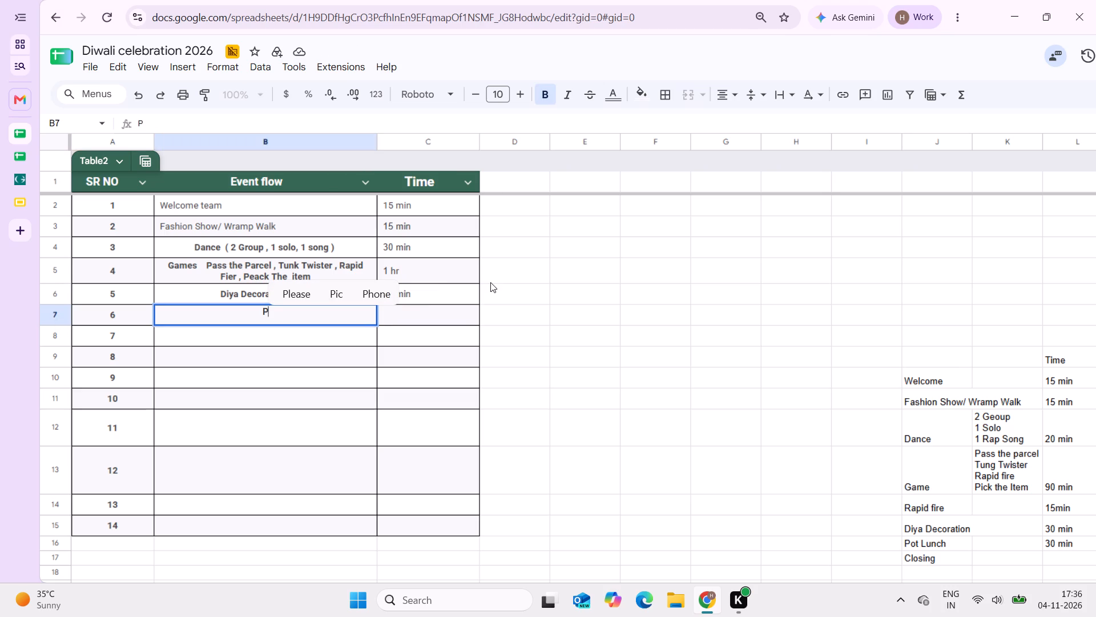
text(ot)
key(space)
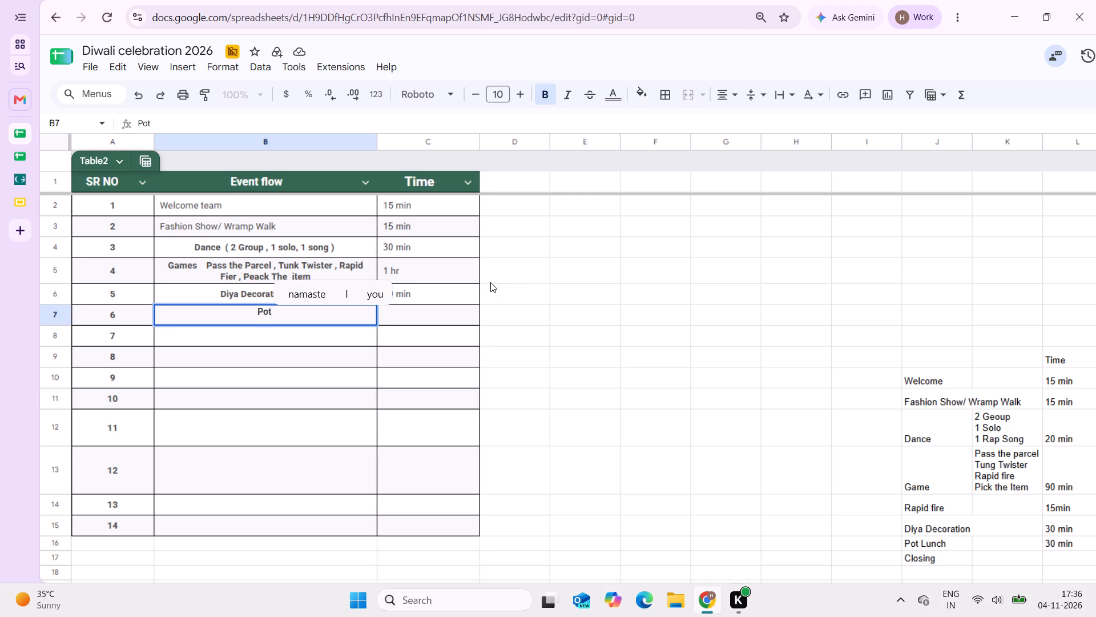
text(Lunch)
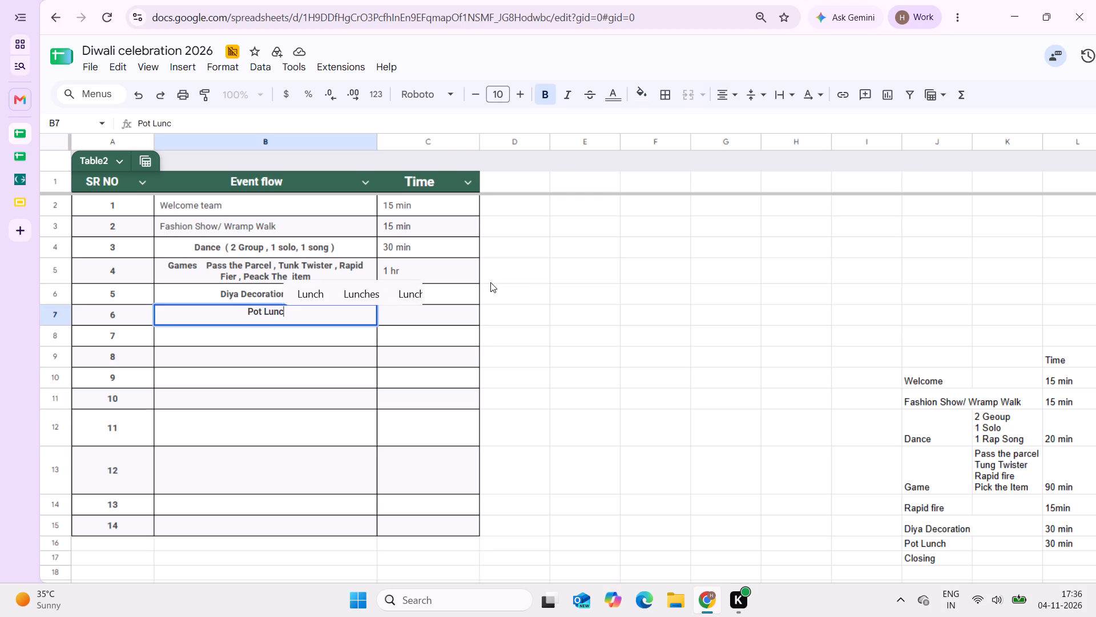
key(space)
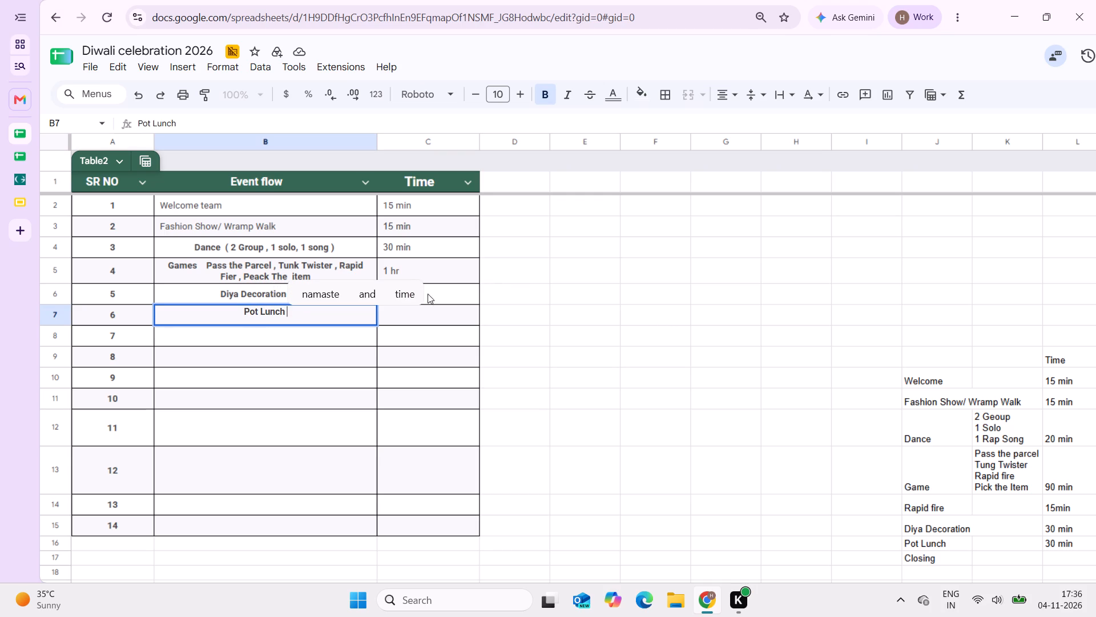
click(426, 311)
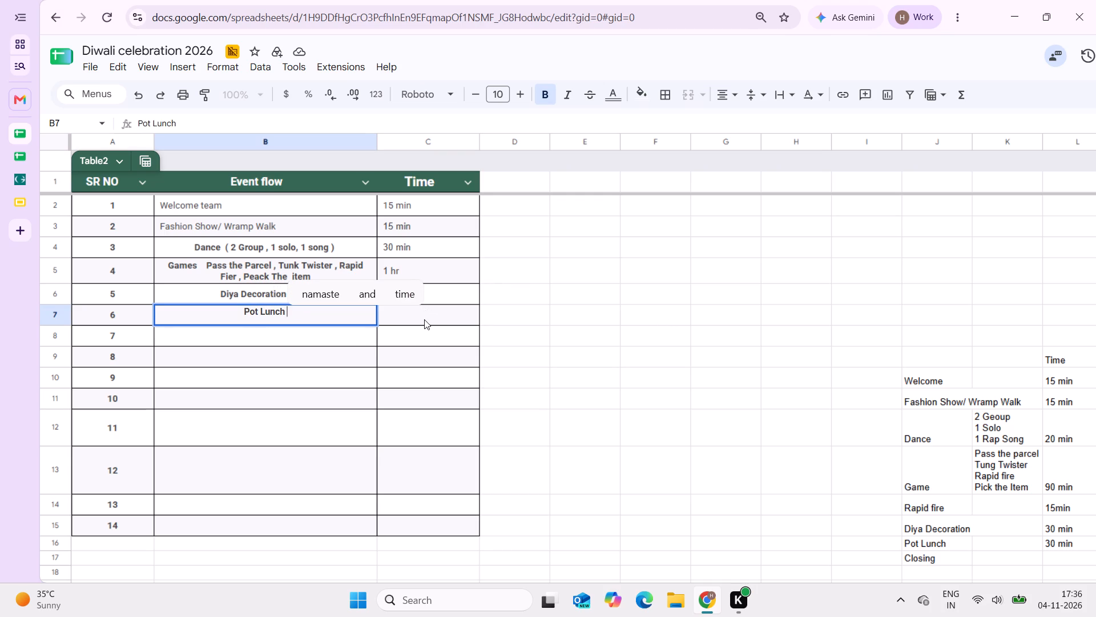
click(424, 319)
text(30)
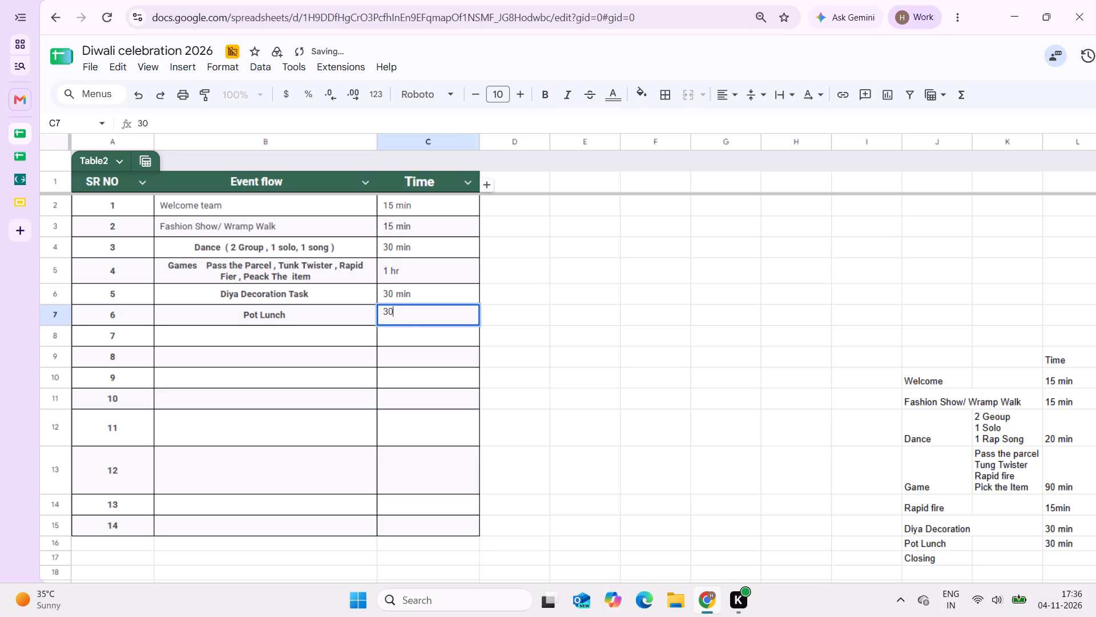
key(space)
text(min)
key(space)
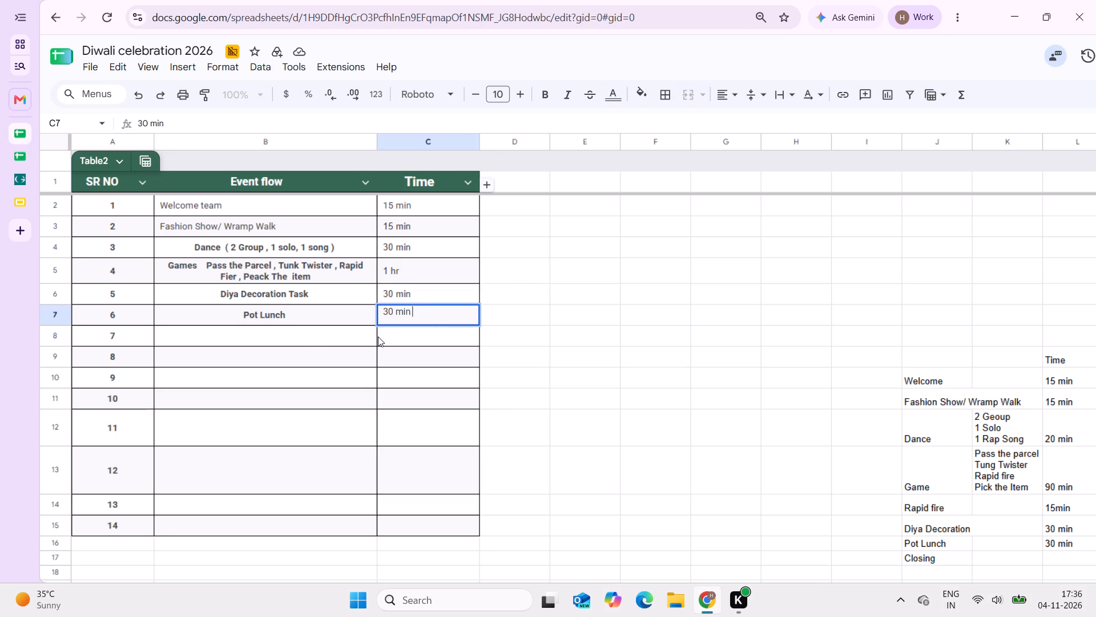
Add Closing as the Event flow entry for serial number 7, with two dots (..) as its Time.
click(285, 331)
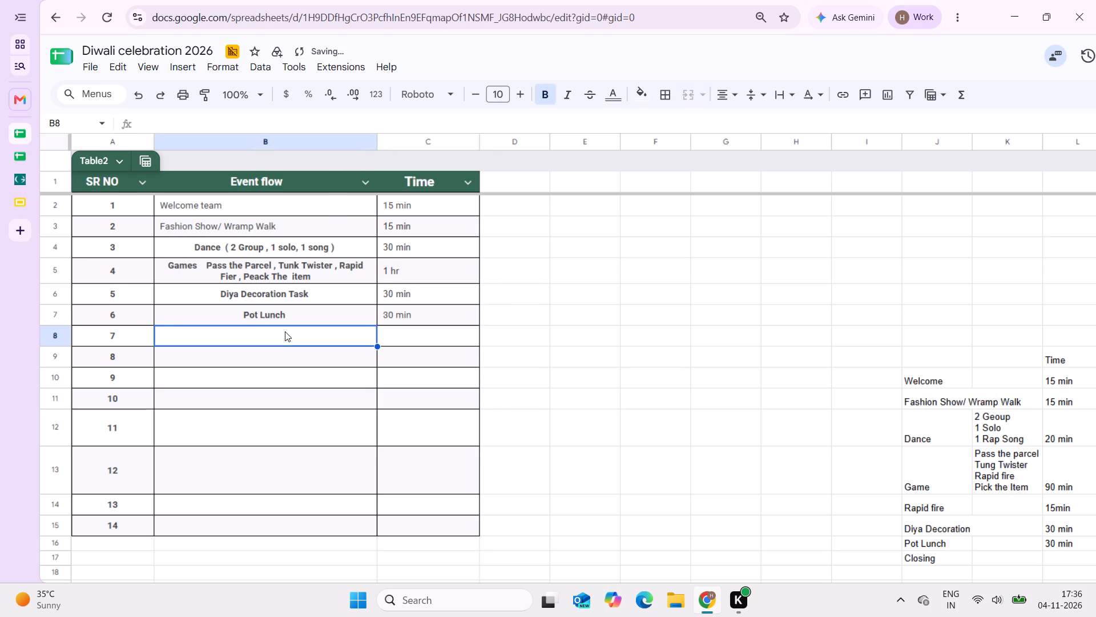
text(Clos)
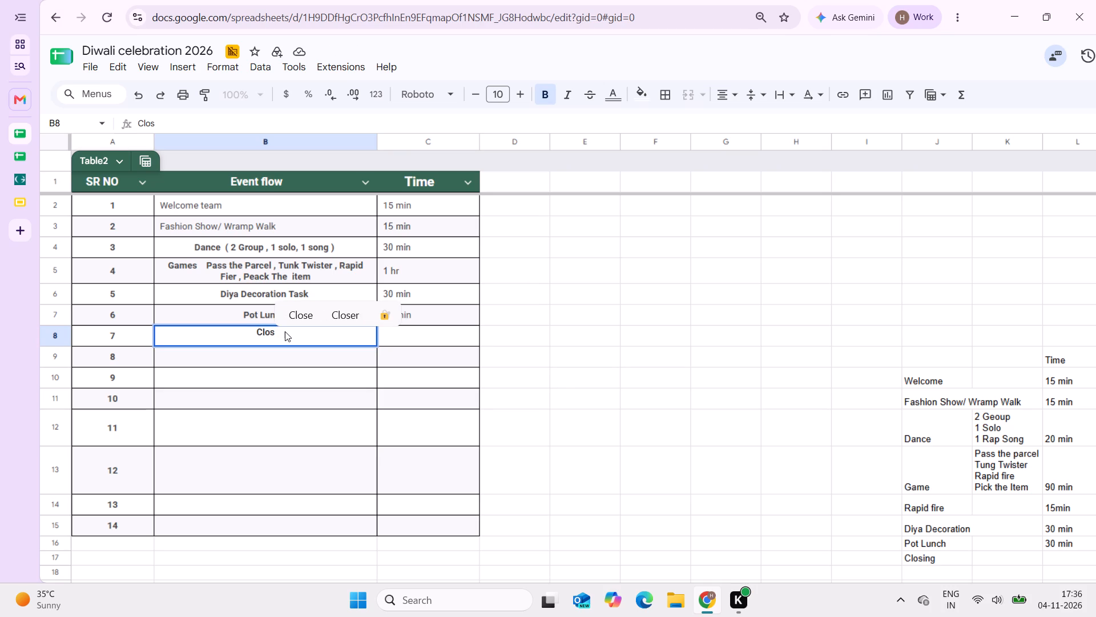
key(BackSpace)
key(BackSpace)
key(BackSpace)
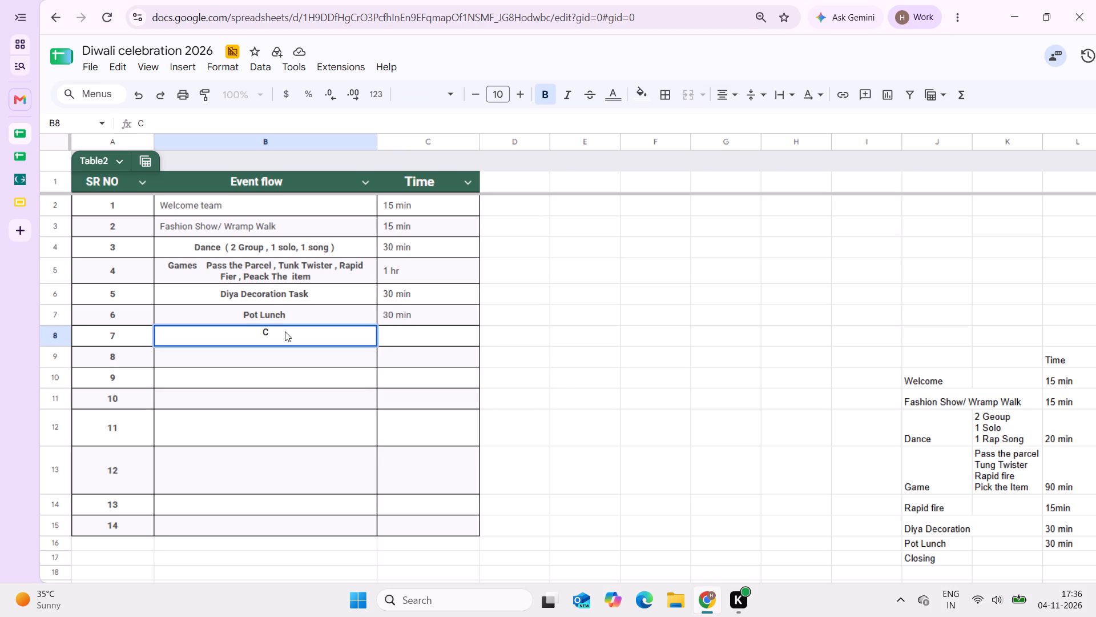
key(BackSpace)
text(Closing)
key(space)
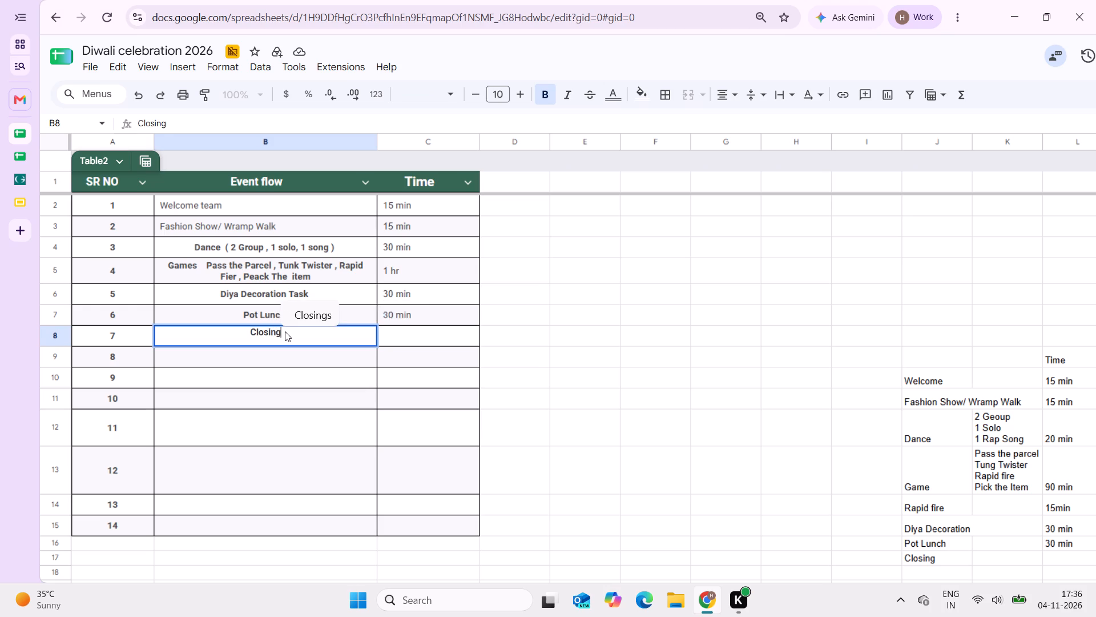
click(406, 340)
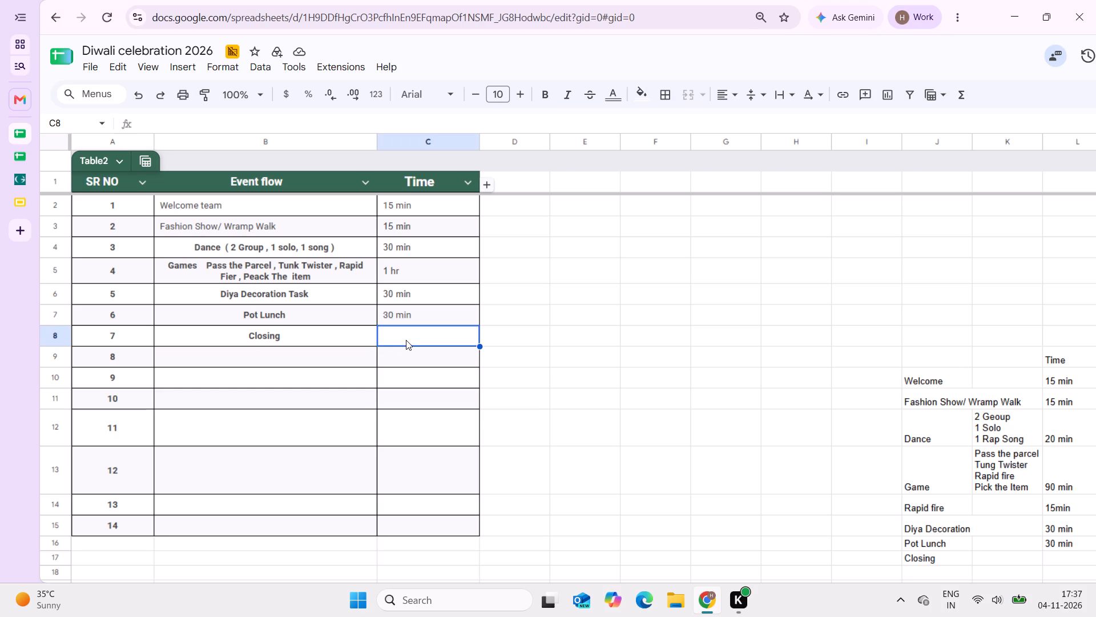
text(..)
click(393, 408)
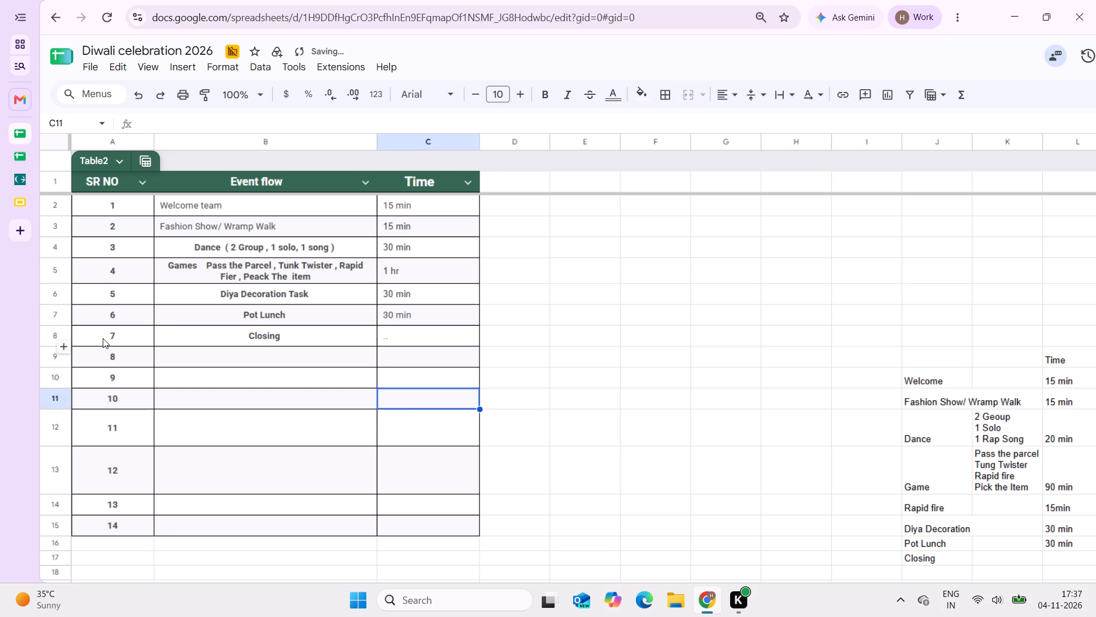
Clear the contents of the unused table rows with serial numbers 8 to 14.
drag(118, 360, 418, 406)
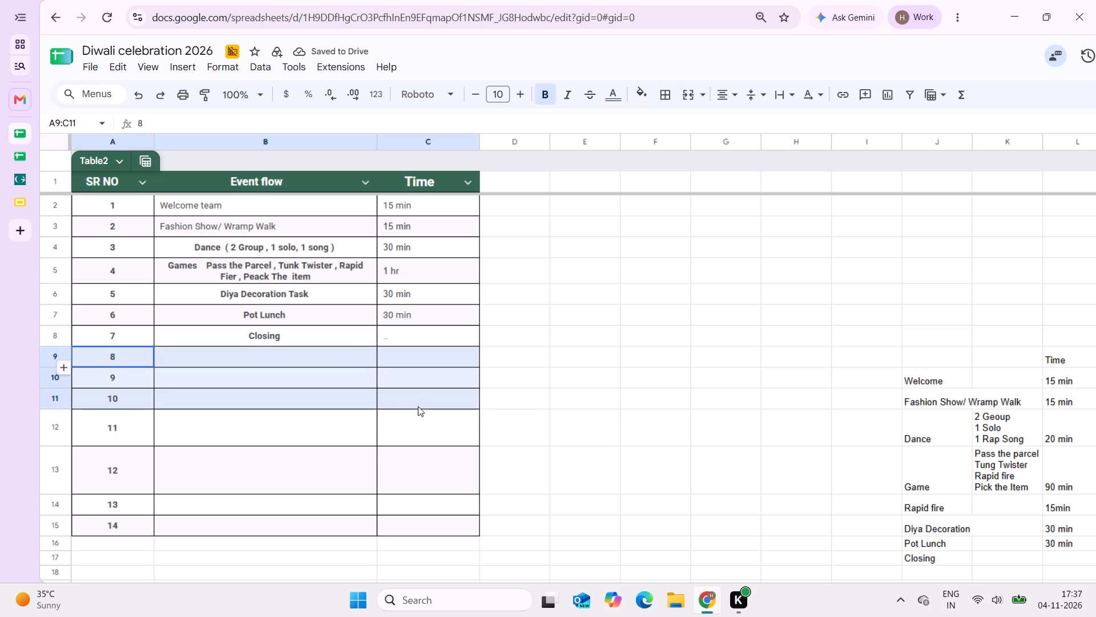
drag(418, 406, 431, 524)
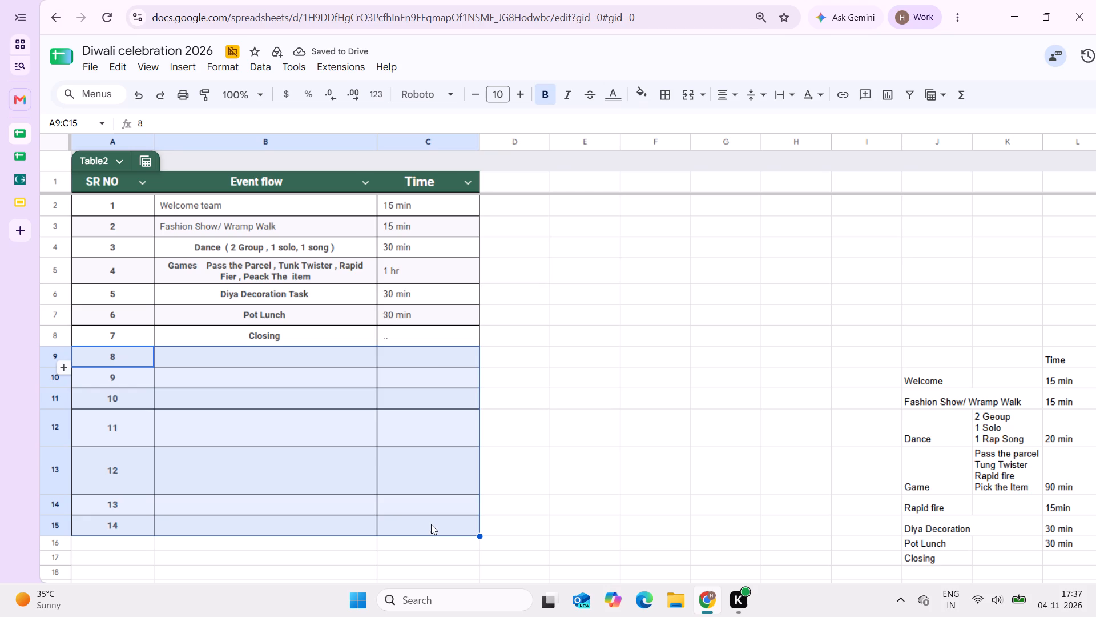
key(Delete)
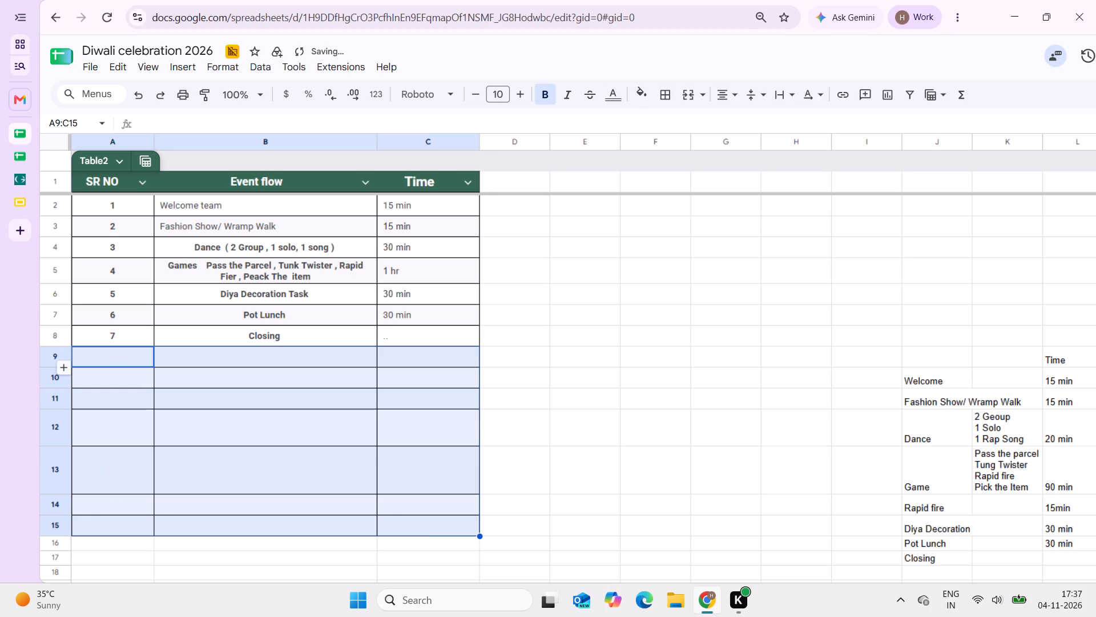
Reset the fill colour of the emptied table cells A9:C15.
click(667, 101)
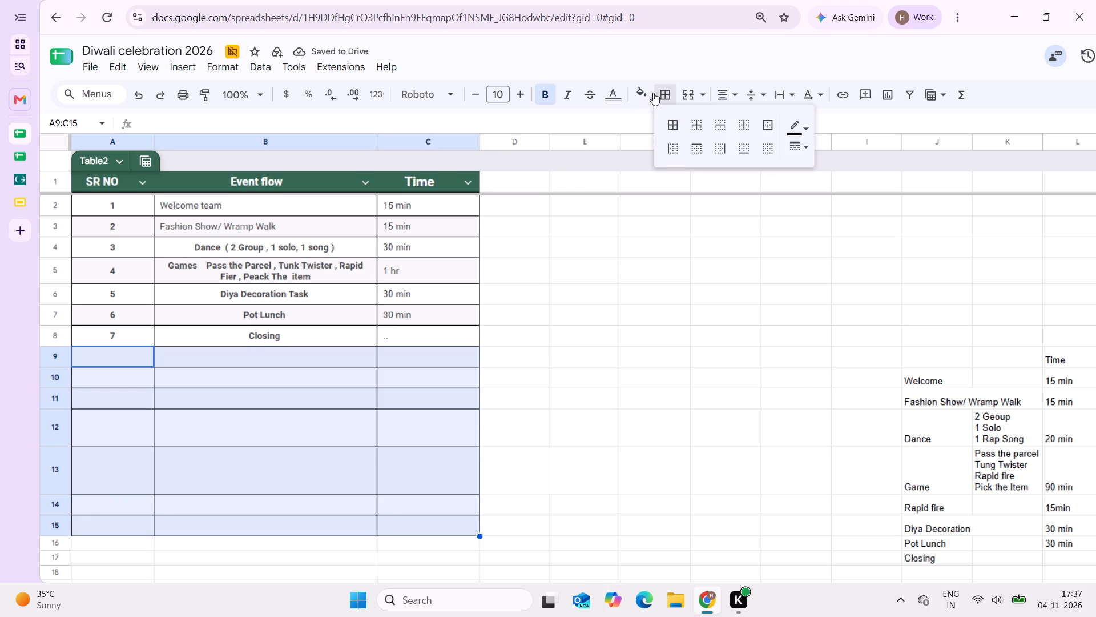
click(643, 93)
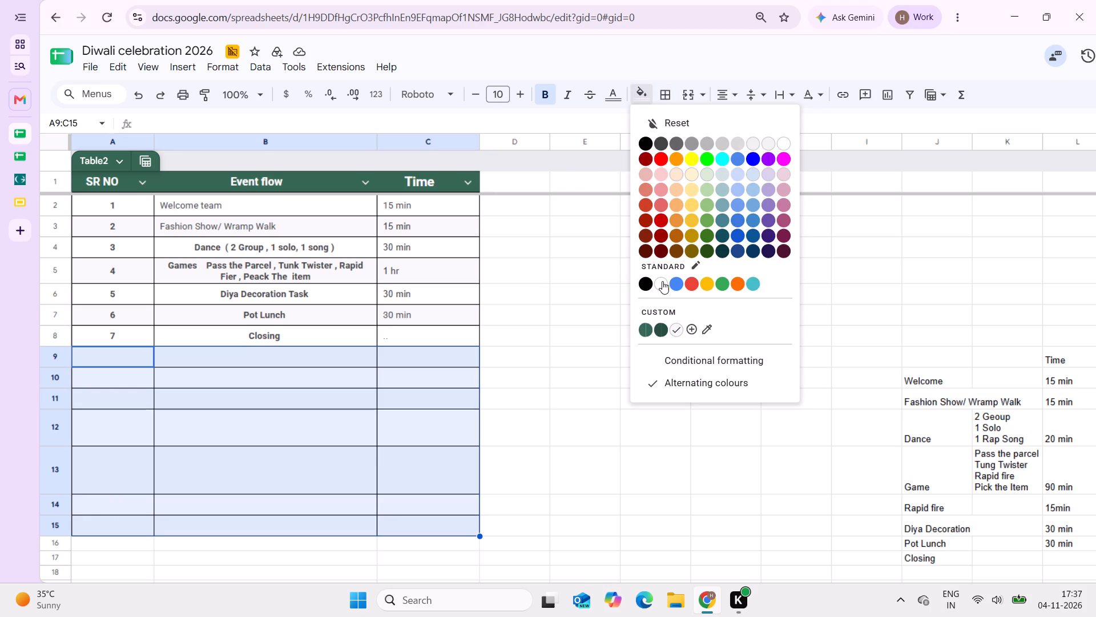
click(675, 118)
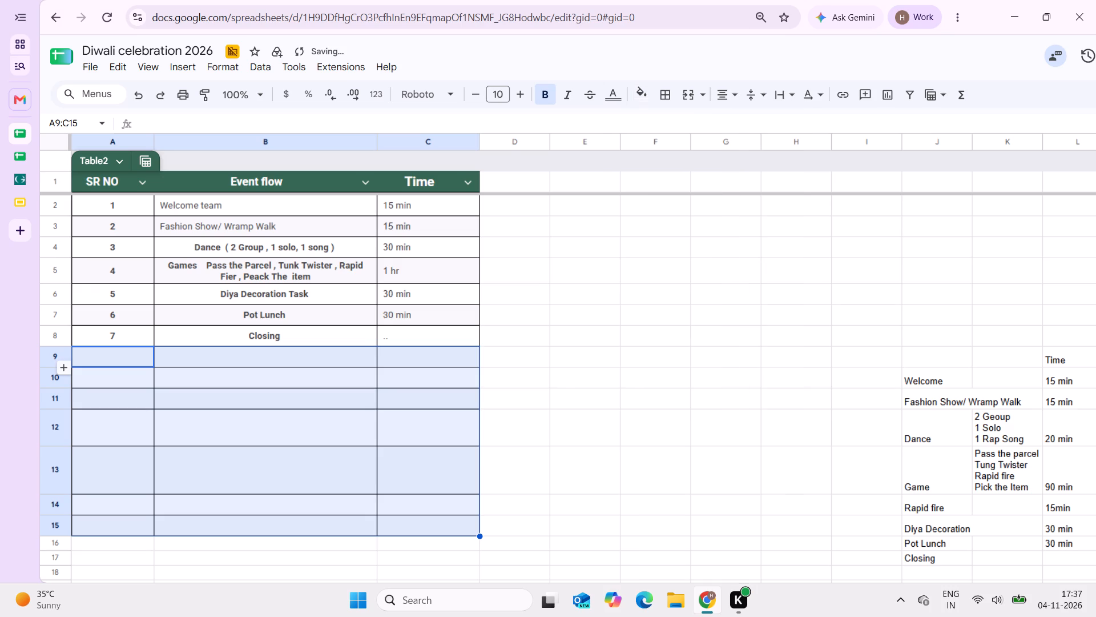
click(592, 374)
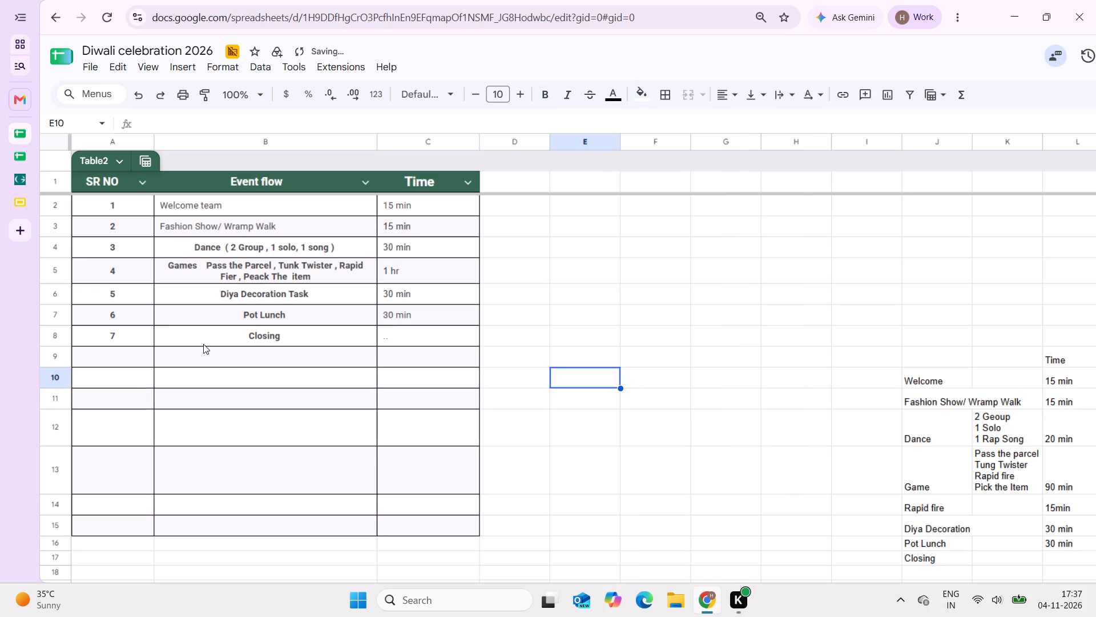
click(579, 420)
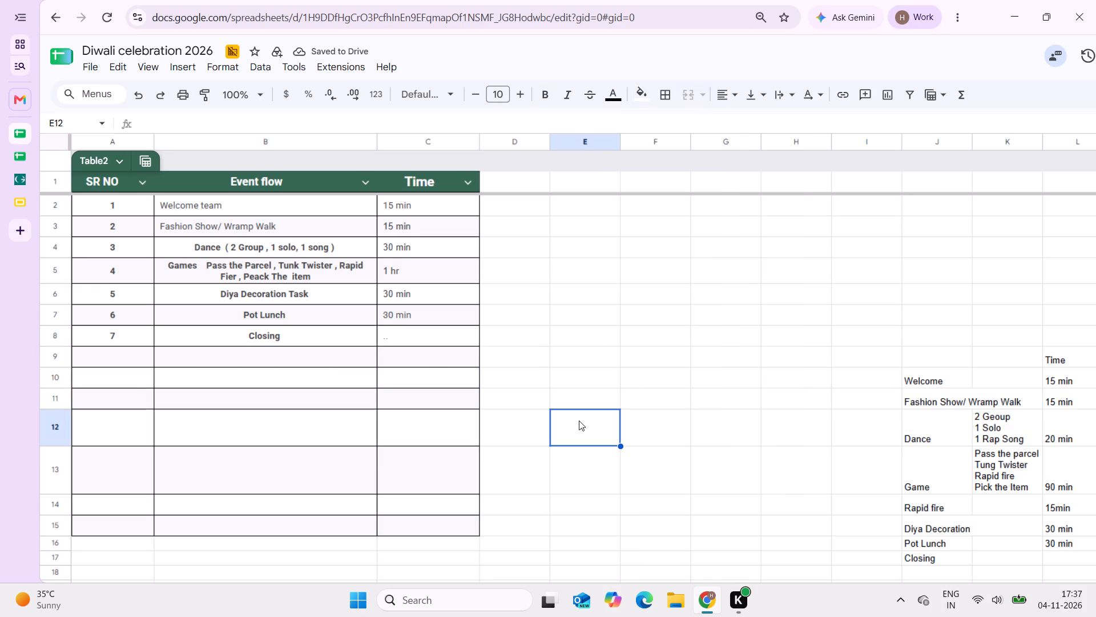
Delete the rough schedule notes in columns J to L, from the Time heading row down to Closing.
scroll(615, 334, up, 1)
scroll(819, 315, left, 1)
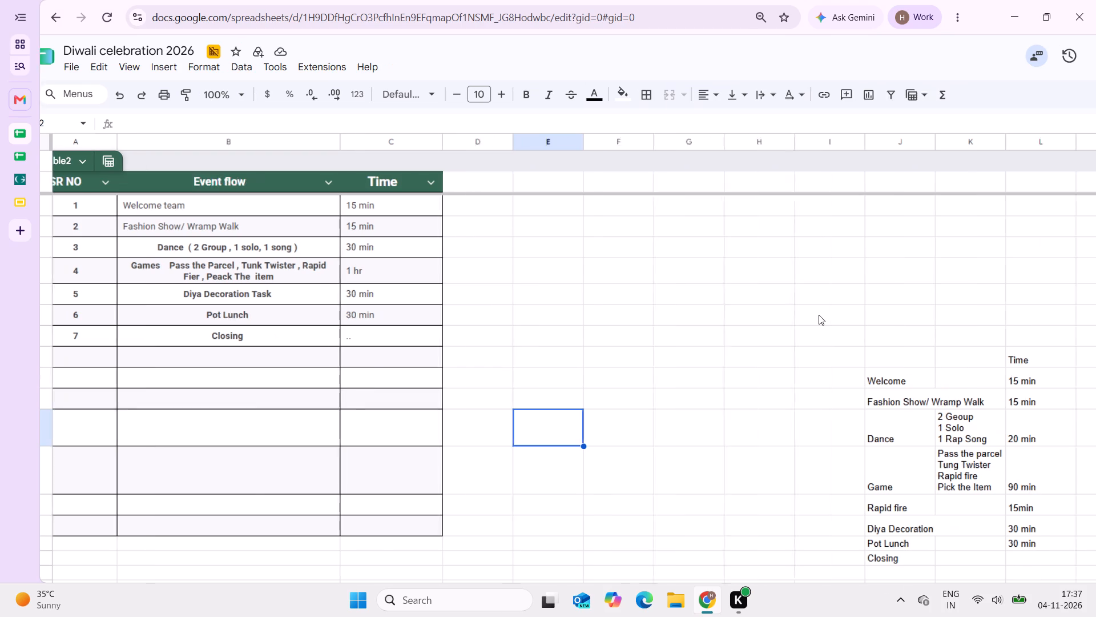
scroll(819, 315, left, 1)
drag(735, 359, 927, 432)
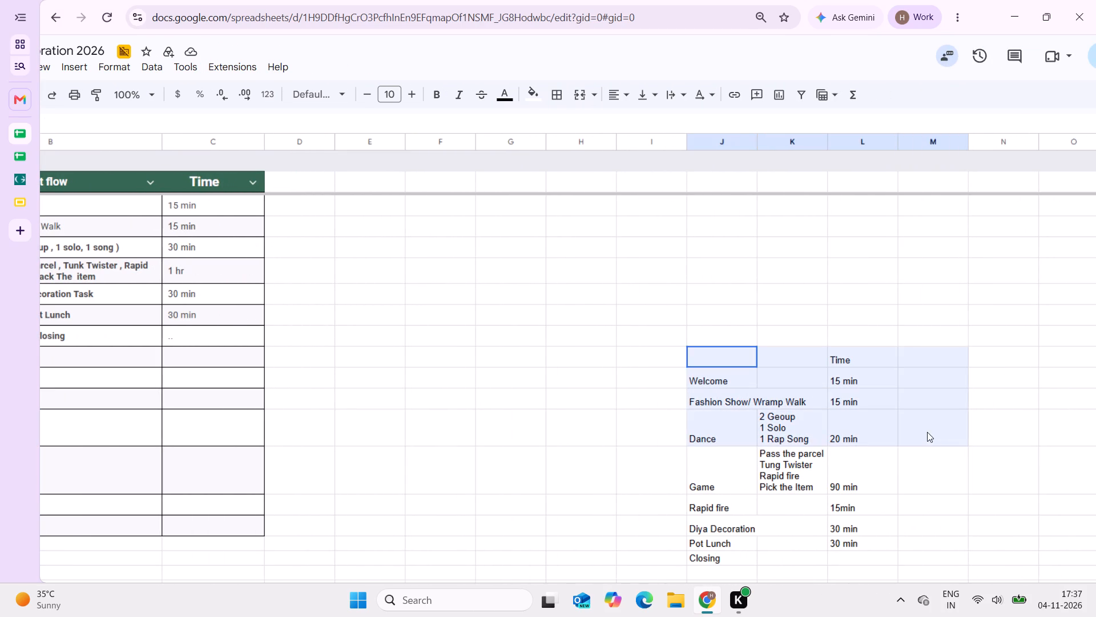
drag(927, 432, 875, 565)
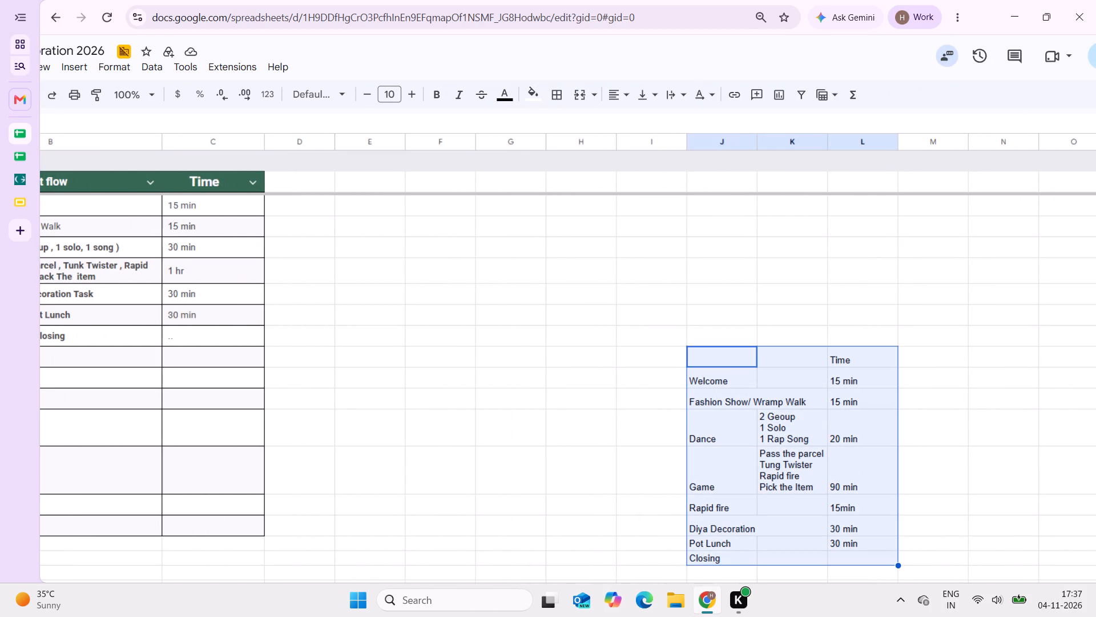
key(Delete)
click(666, 468)
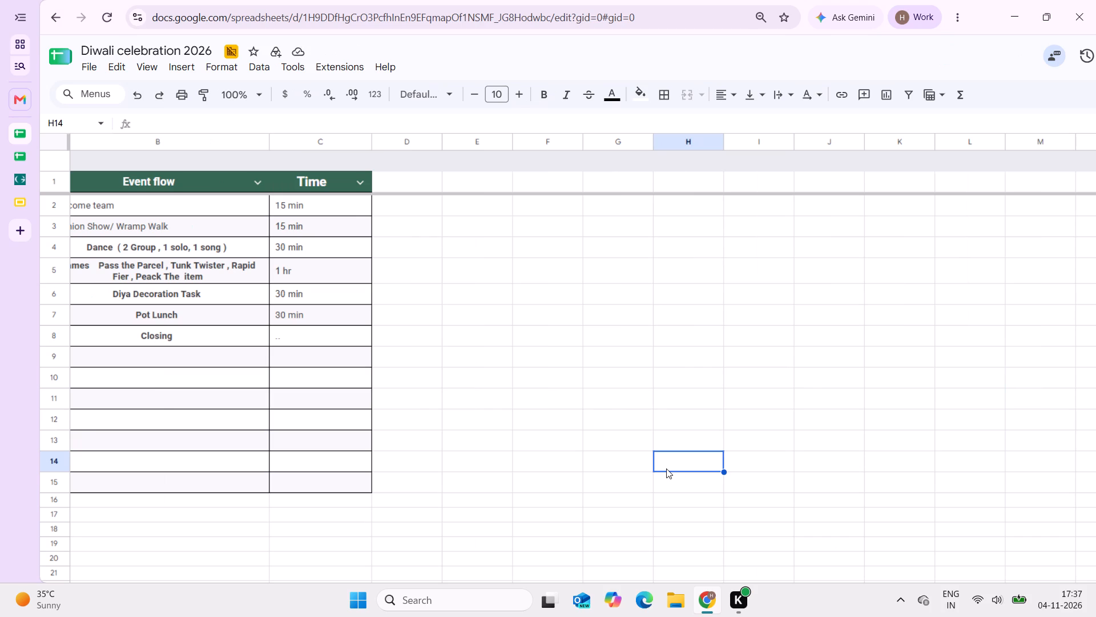
Set the Event flow and Time entries in B2:C8 to top vertical alignment with wrapped text.
scroll(666, 468, right, 4)
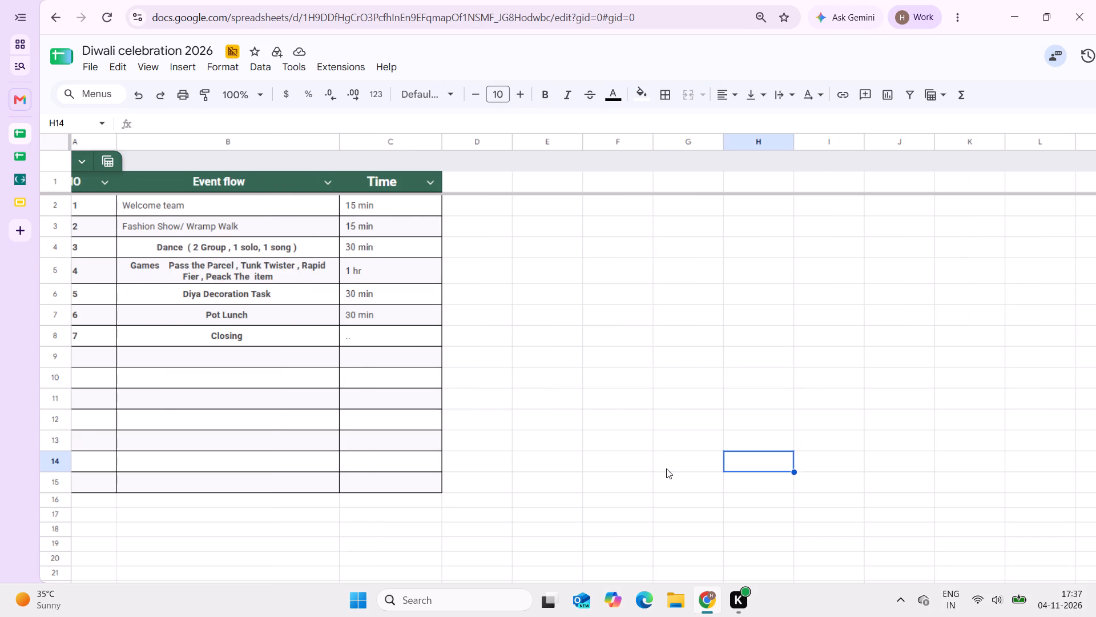
scroll(666, 468, up, 1)
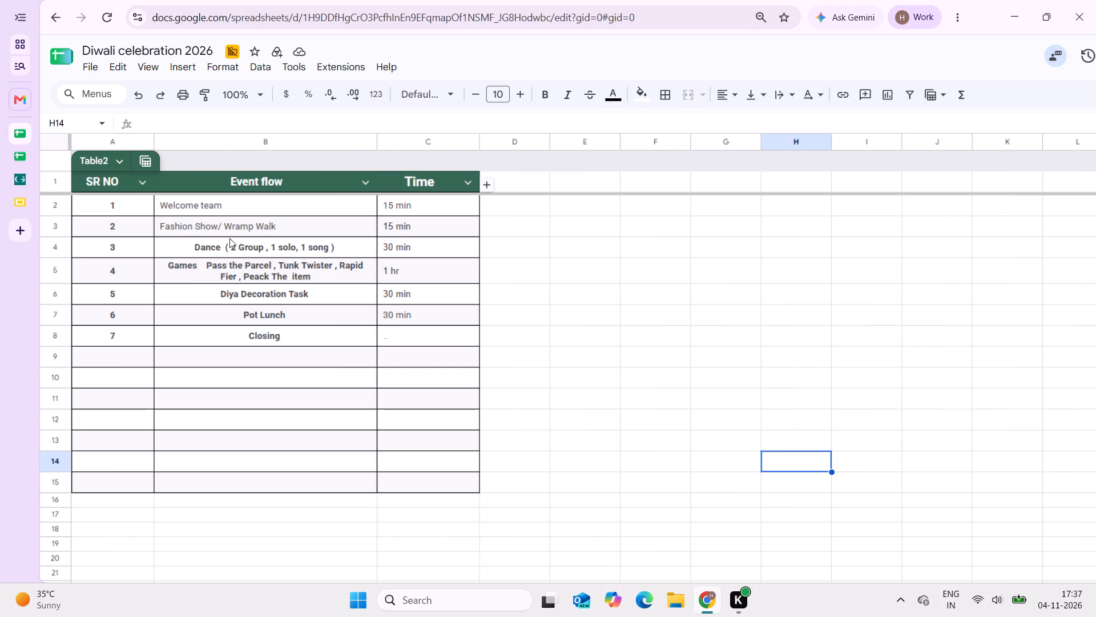
drag(202, 206, 358, 305)
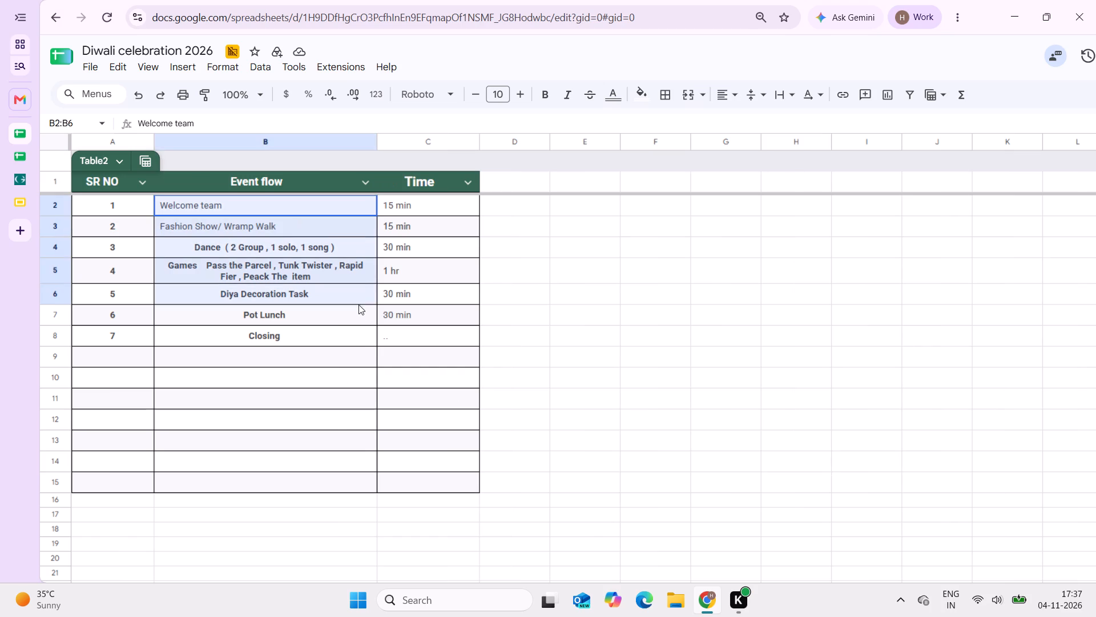
drag(358, 305, 440, 351)
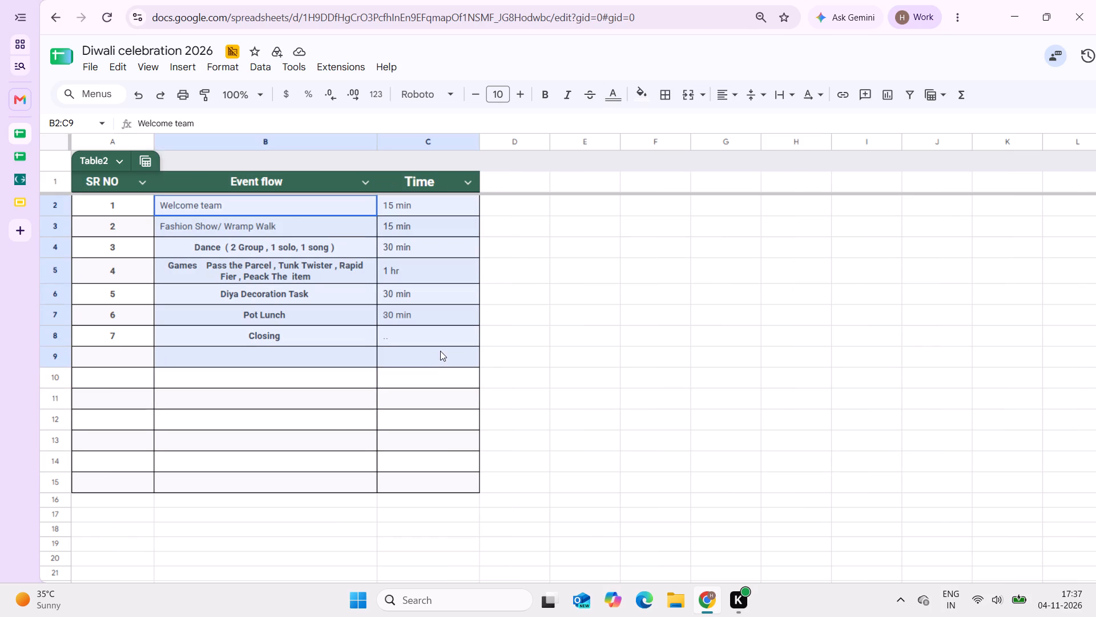
drag(440, 351, 442, 344)
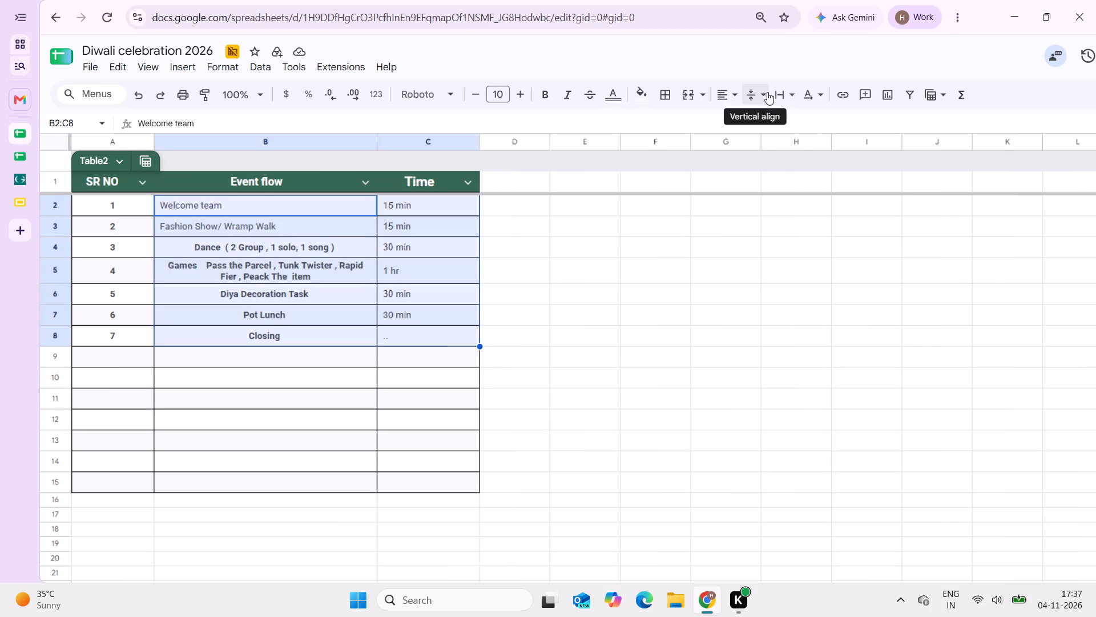
click(766, 93)
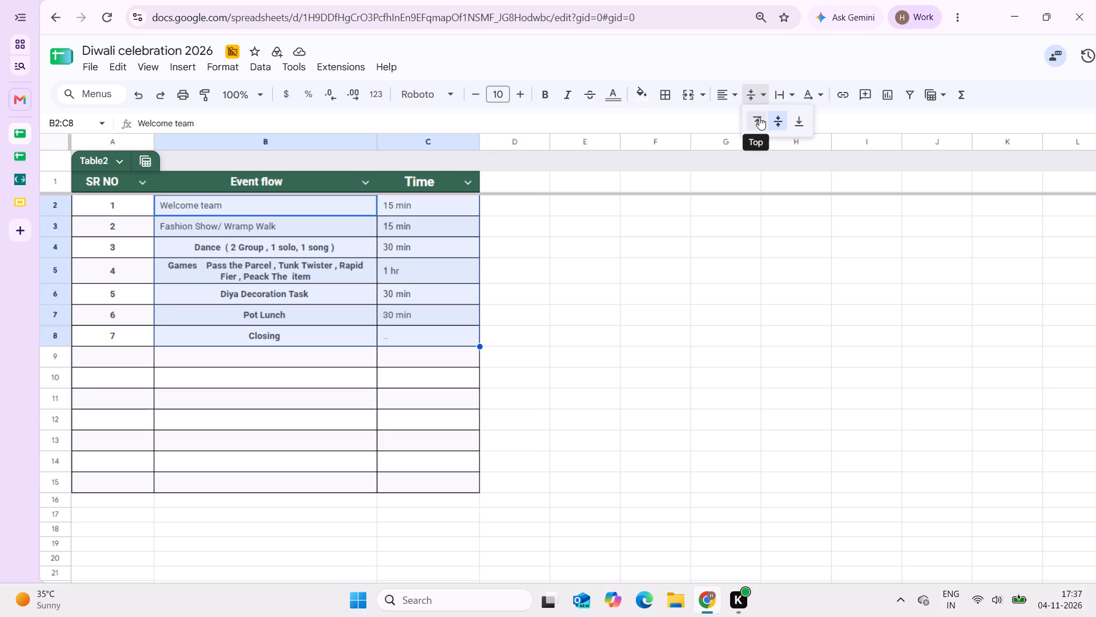
click(759, 117)
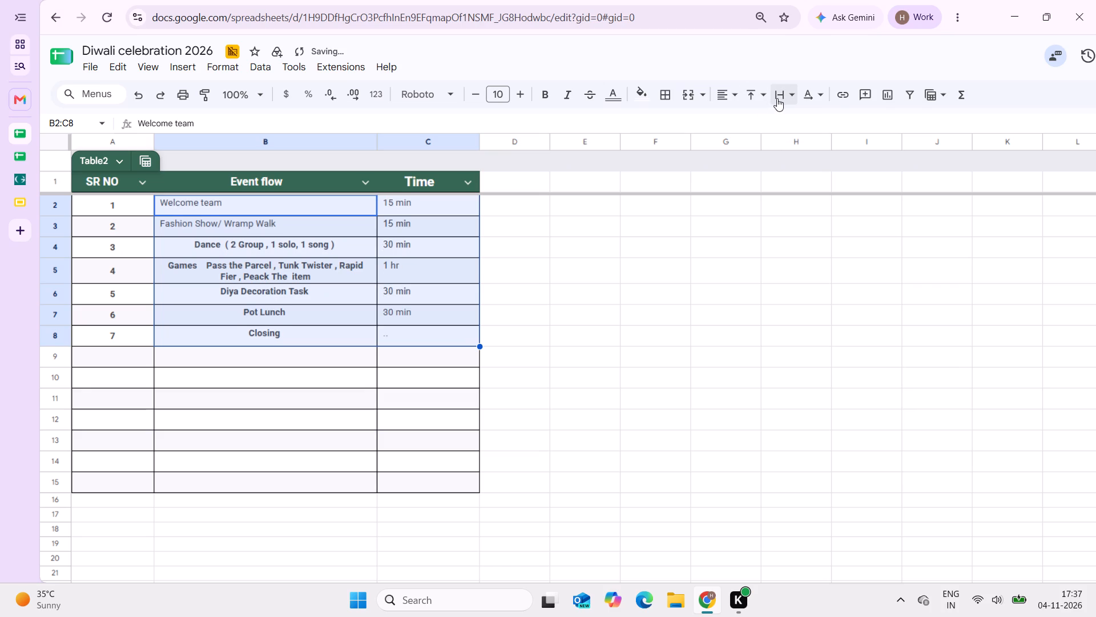
click(781, 98)
click(805, 118)
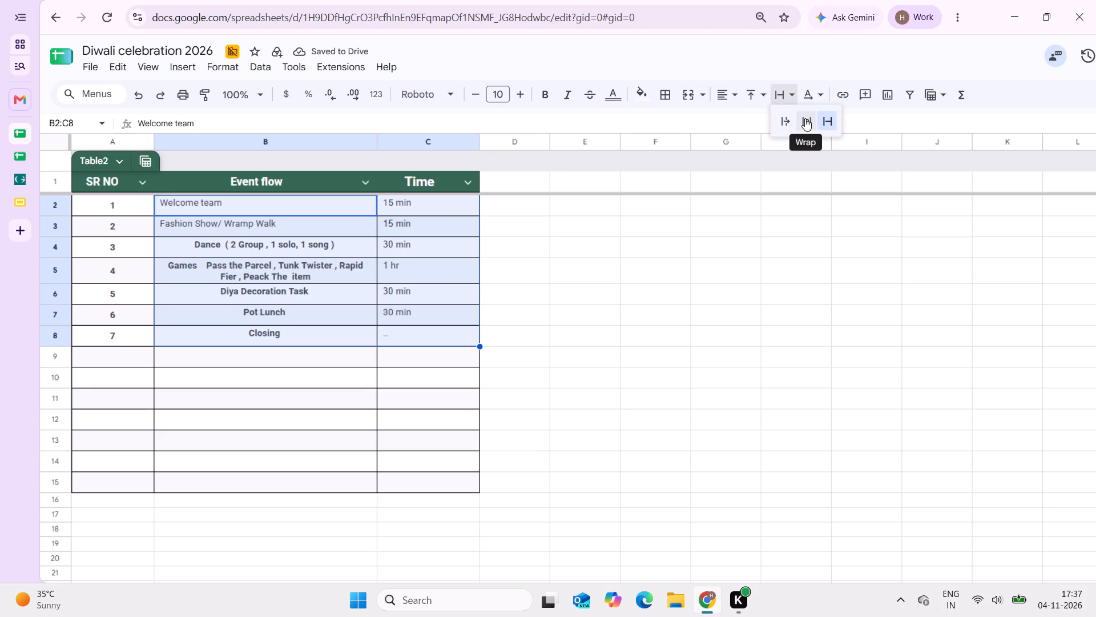
Centre the Event flow and Time entries in B2:C8 horizontally.
click(735, 94)
click(750, 119)
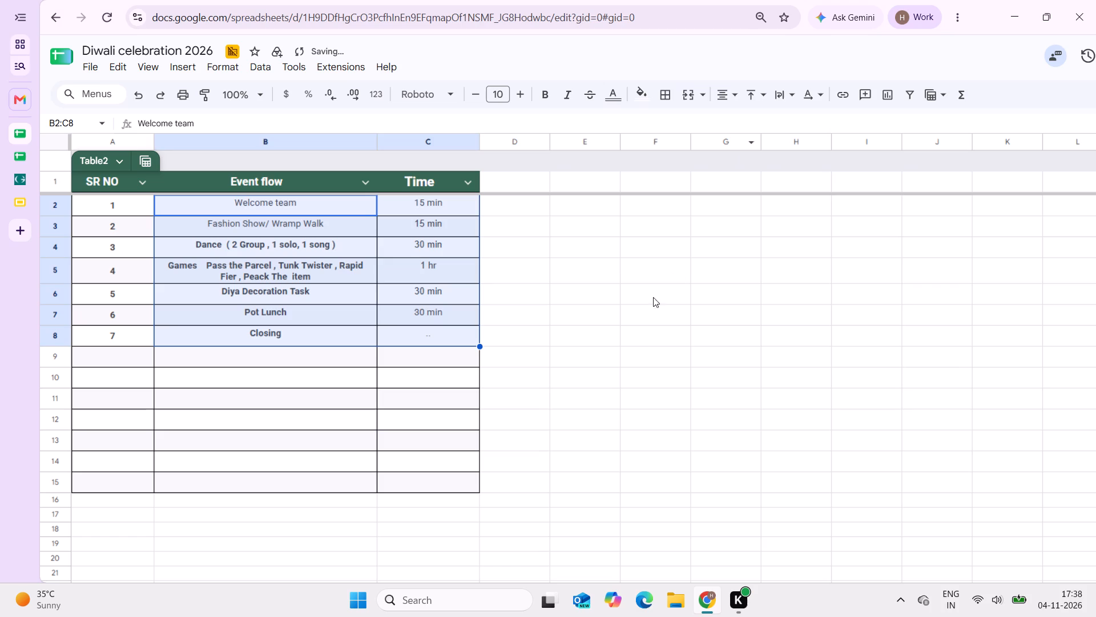
click(628, 338)
scroll(628, 338, up, 3)
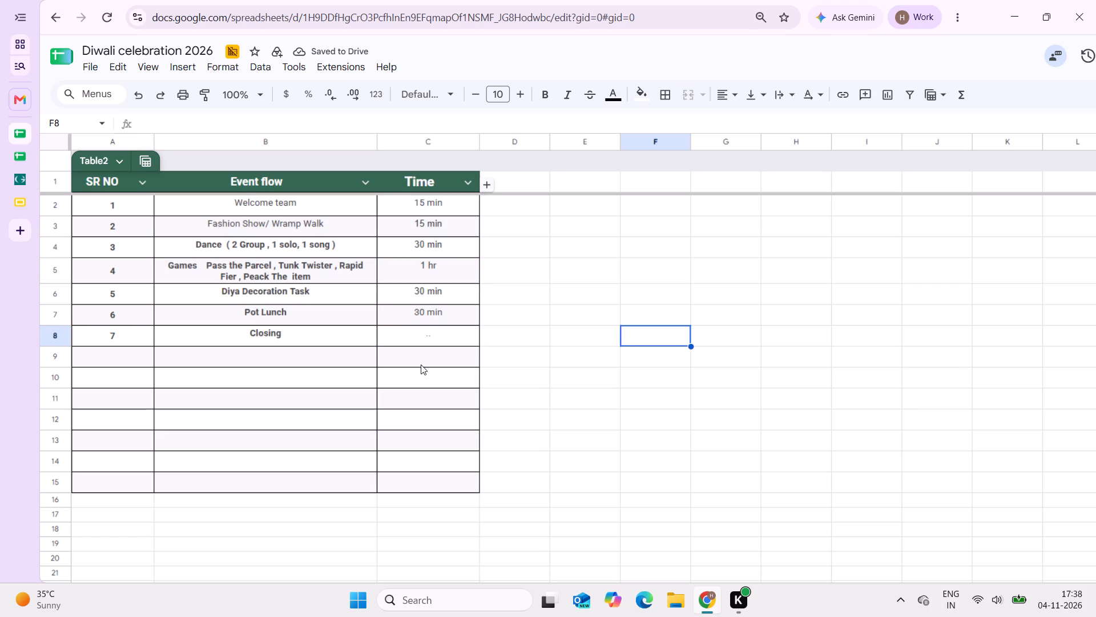